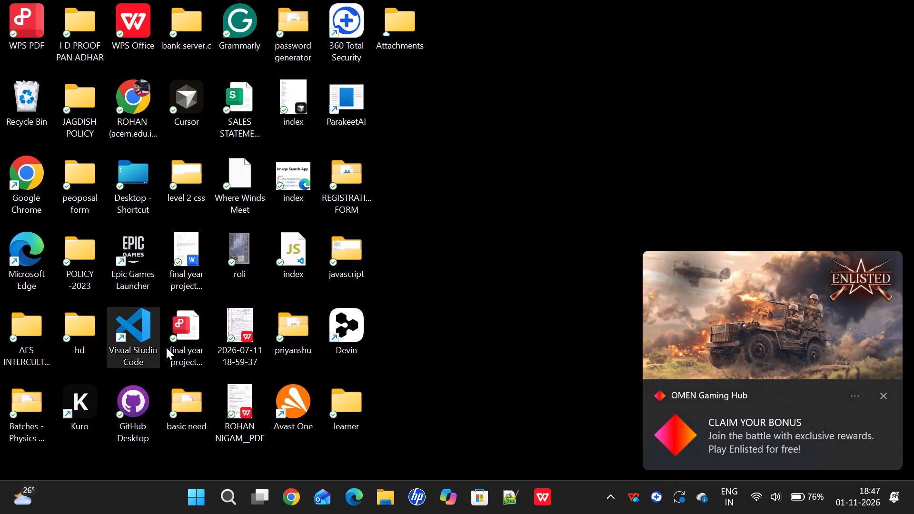
Open Google Chrome with the Kartik profile.
double_click(38, 163)
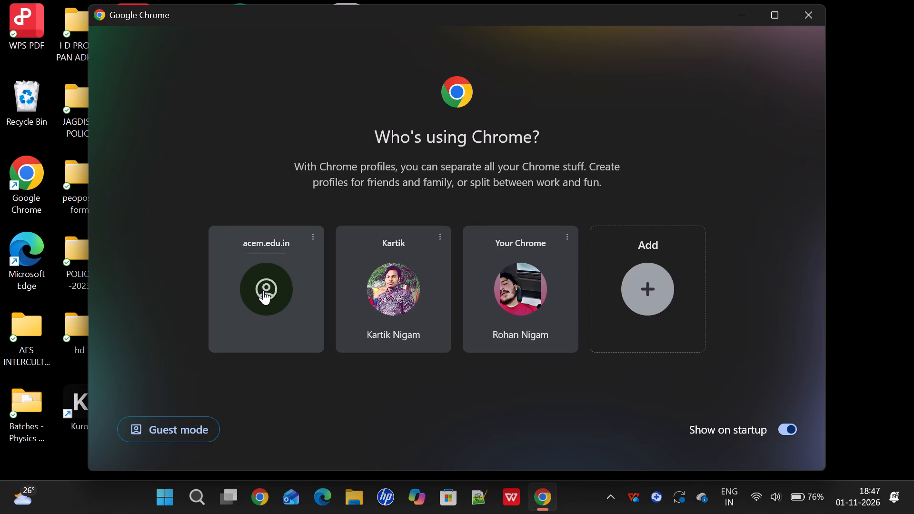
left_click(384, 296)
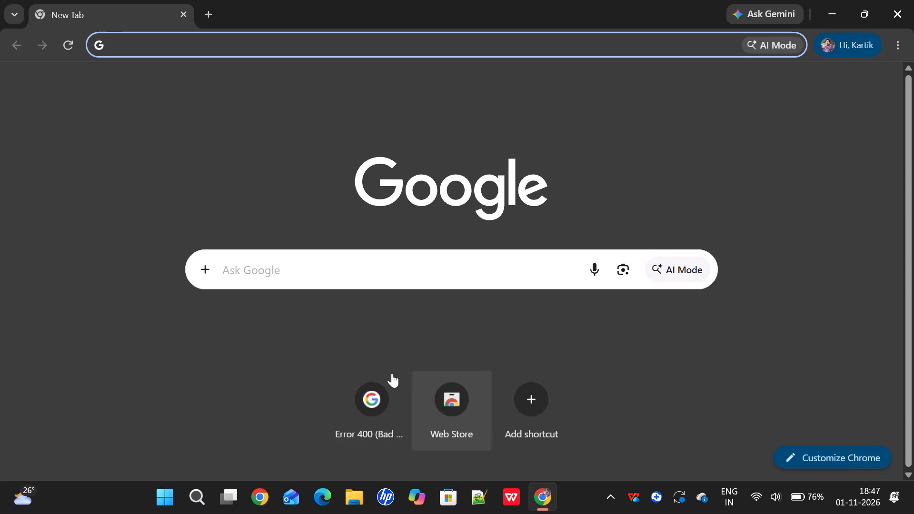
Search Google for National Insurance Company using the matching search suggestion.
left_click(231, 273)
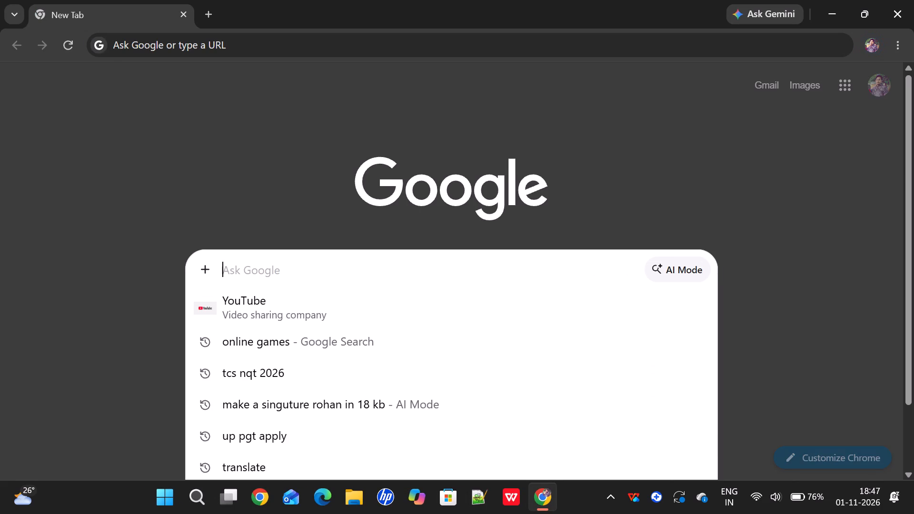
type("na")
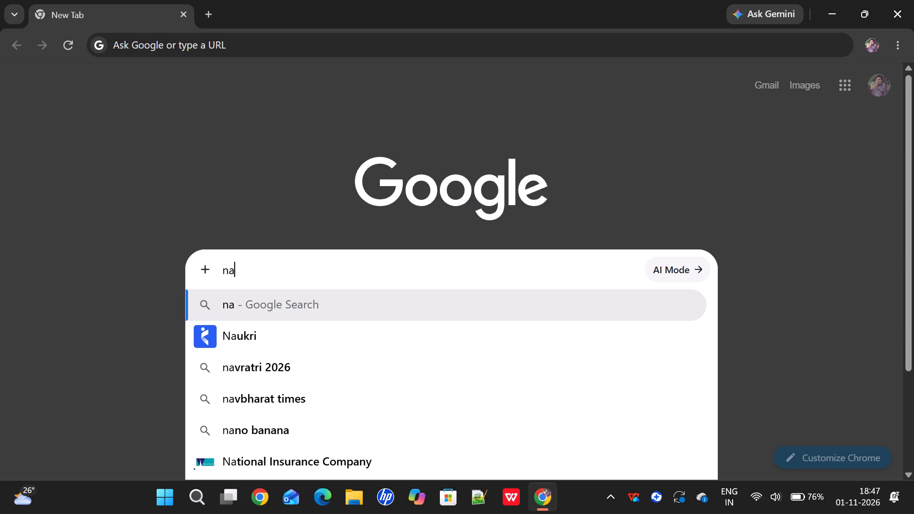
type("rio")
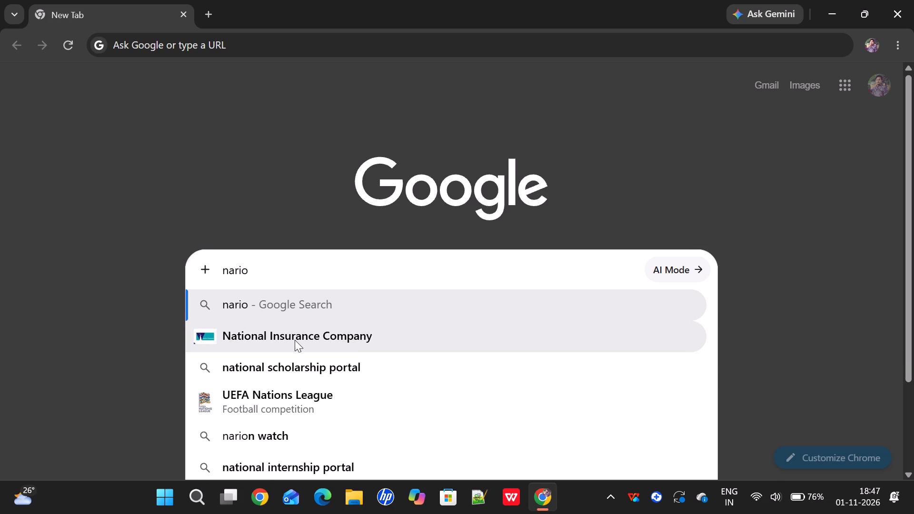
left_click(295, 340)
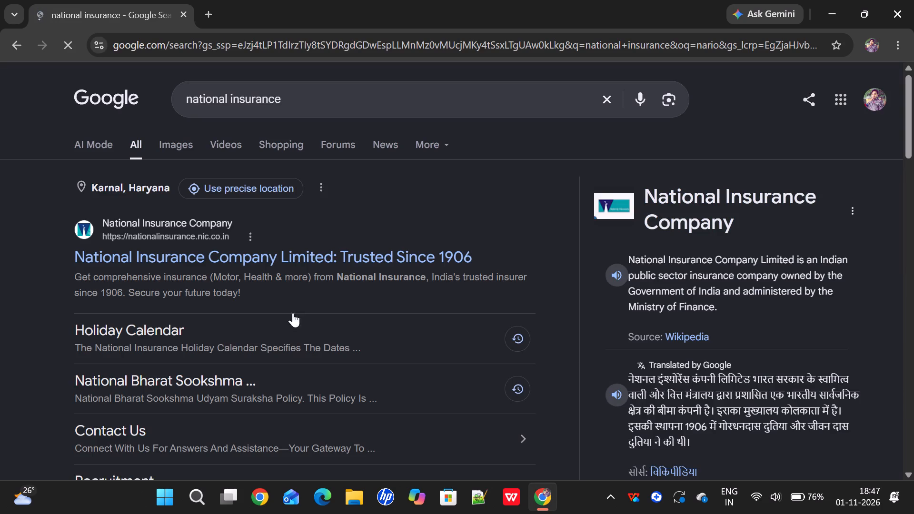
Open the official National Insurance Company Limited website from the results and choose English as its language.
left_click(229, 256)
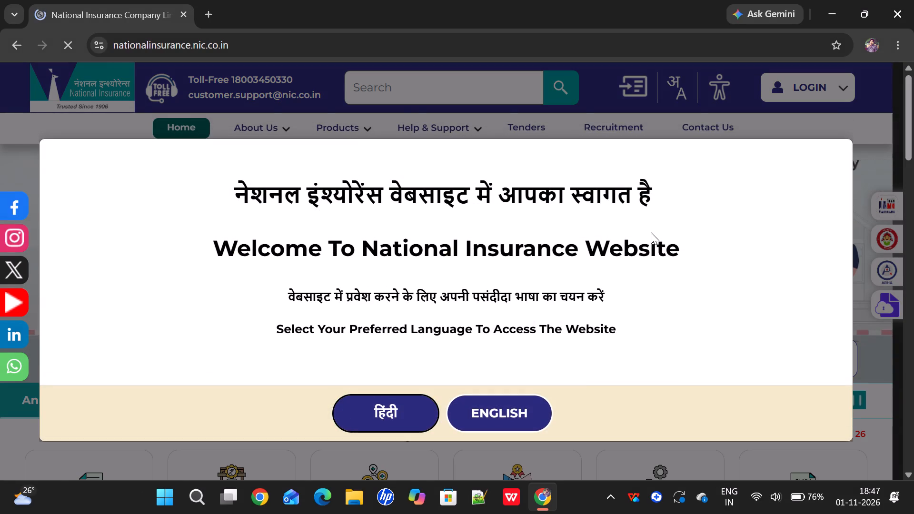
left_click(527, 413)
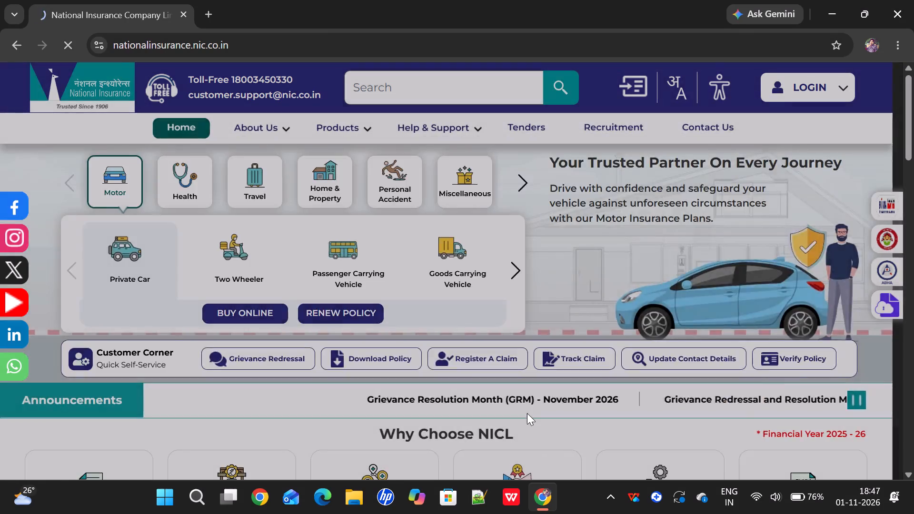
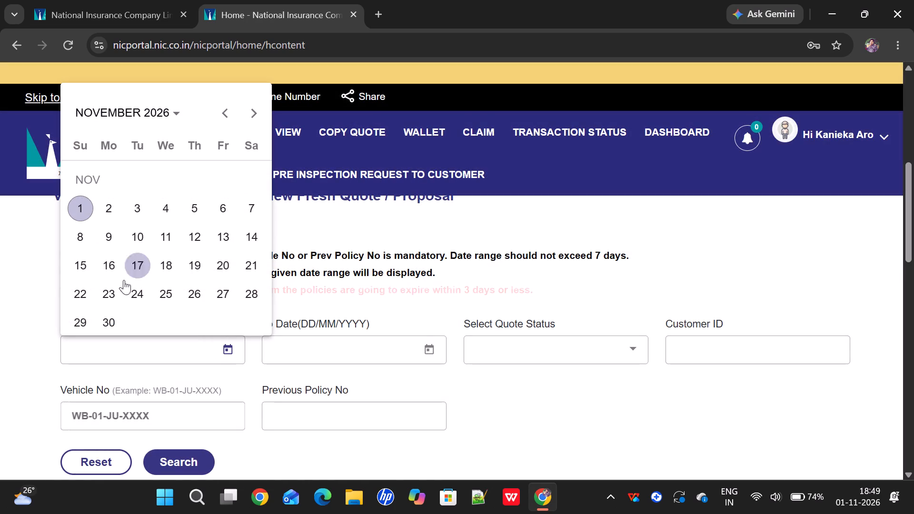
Search the Renew Policy quotations for the date range 01/11/2026 to 07/11/2026 and bring the resulting quote list into view.
left_click(81, 203)
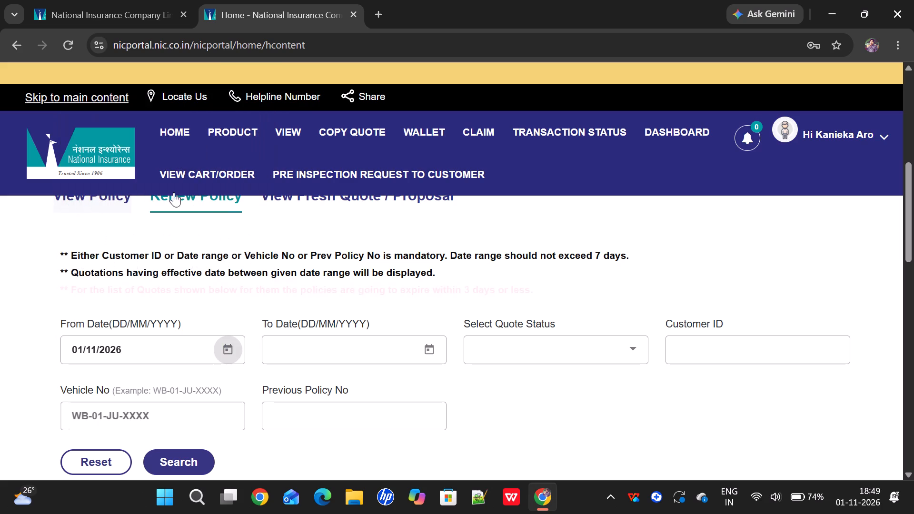
left_click(429, 348)
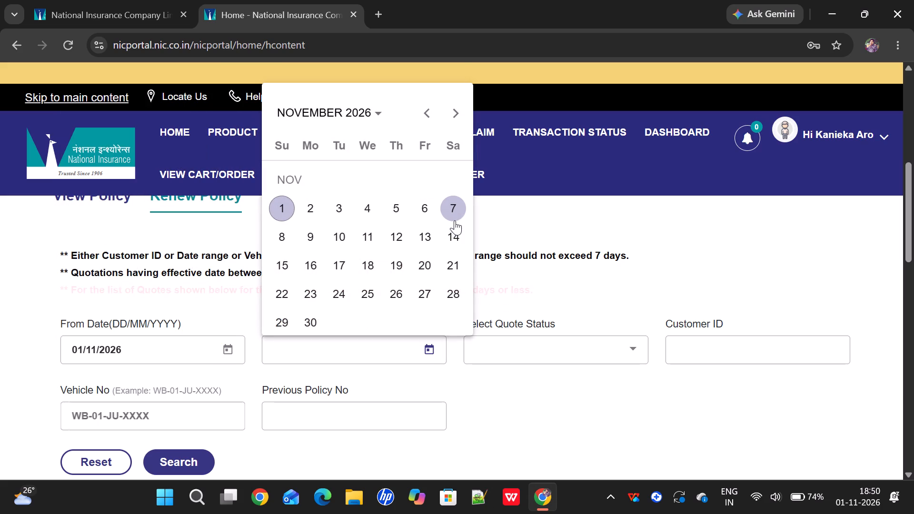
left_click(450, 208)
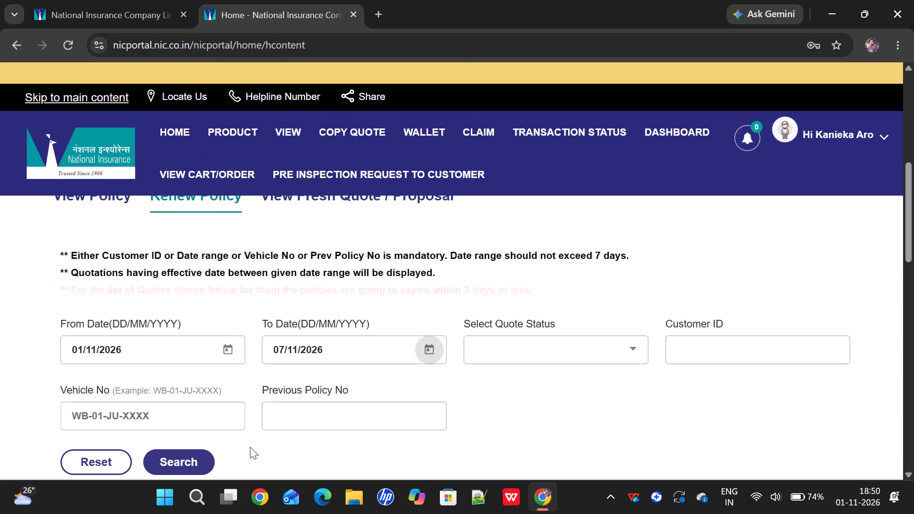
left_click(190, 465)
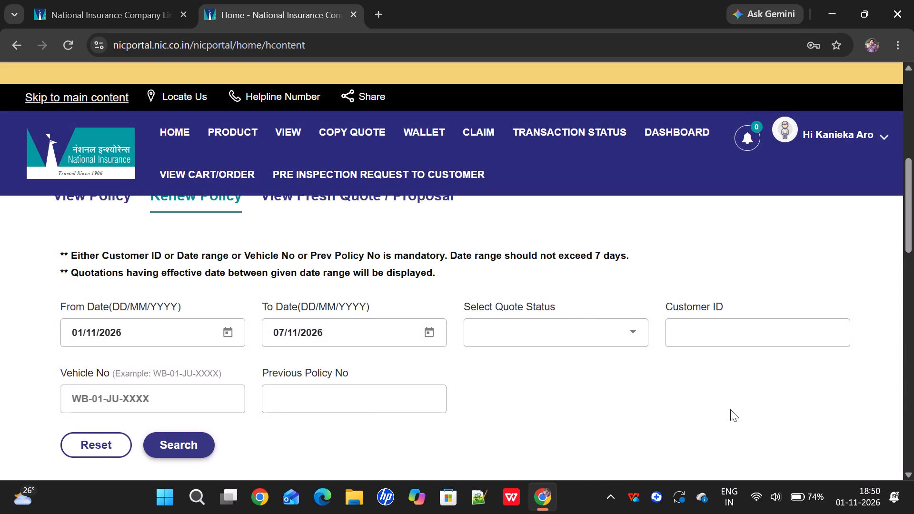
left_click(906, 273)
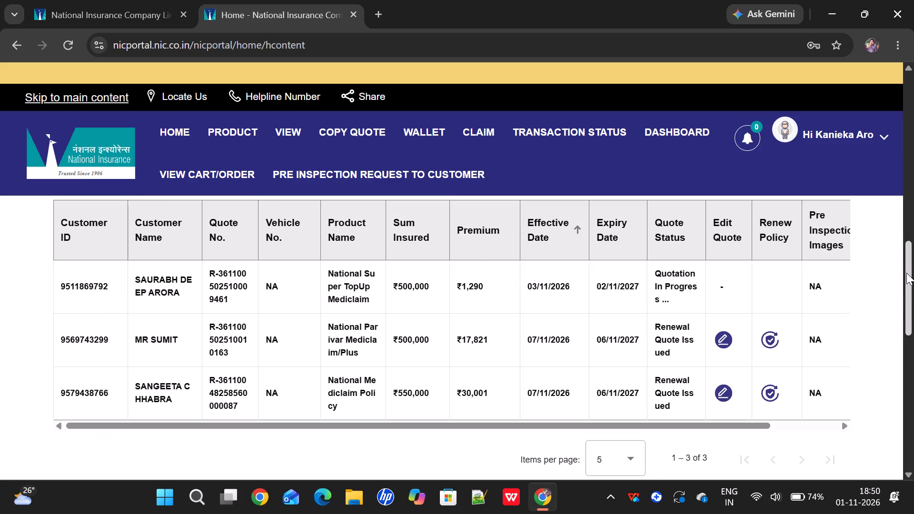
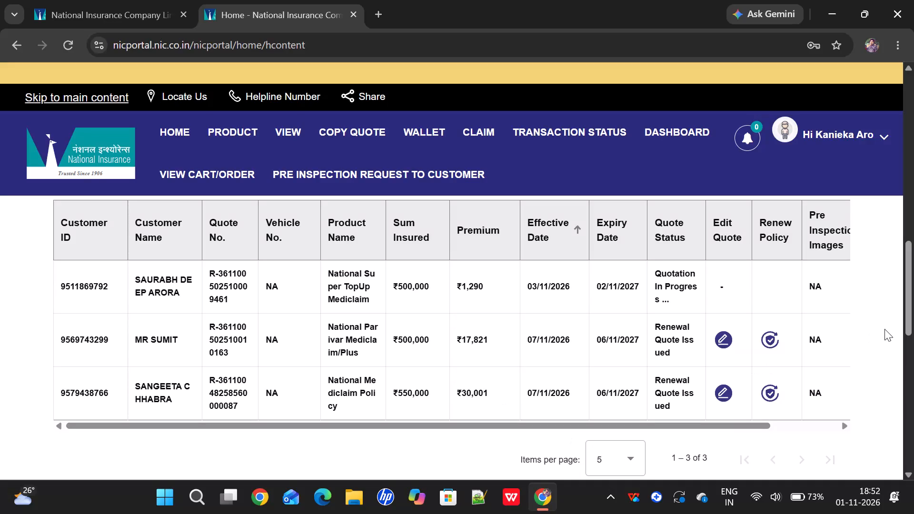
Download the PDF report of the renewal quote list for 01/11/2026 to 07/11/2026.
left_click(910, 348)
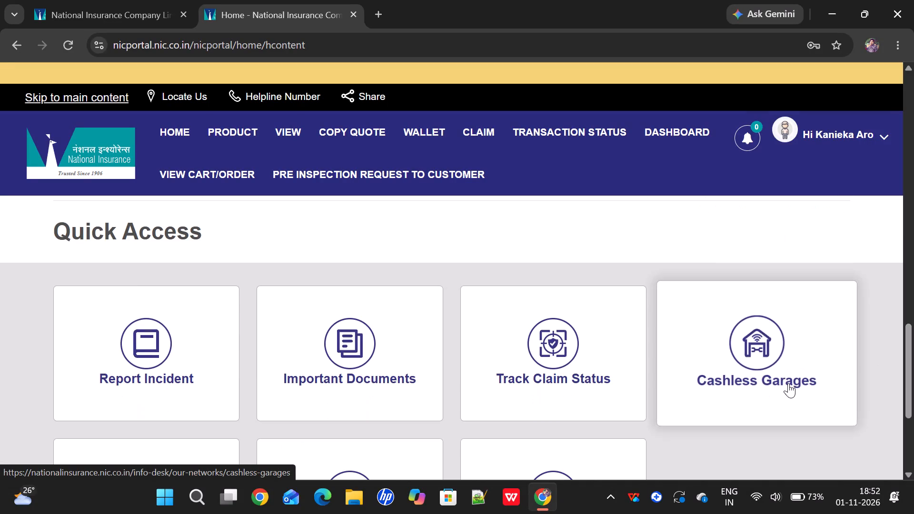
left_click(905, 305)
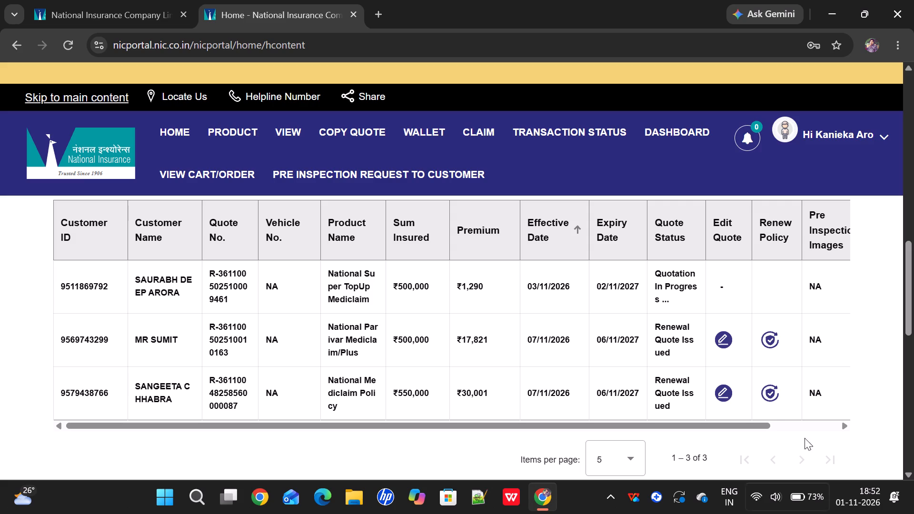
key("Down")
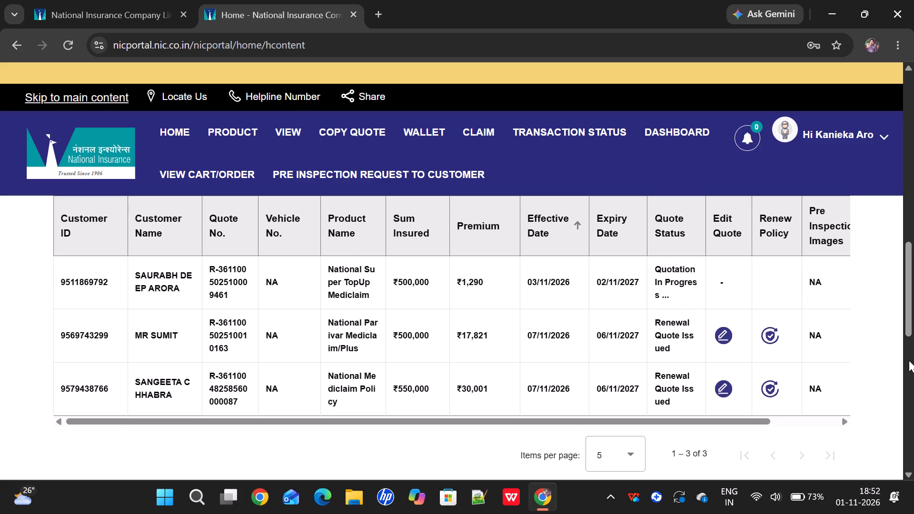
key("Down")
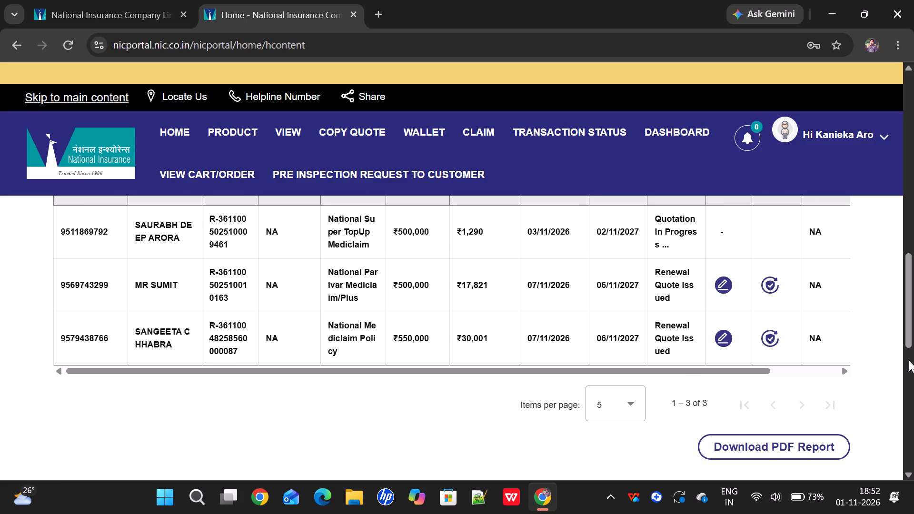
key("Down")
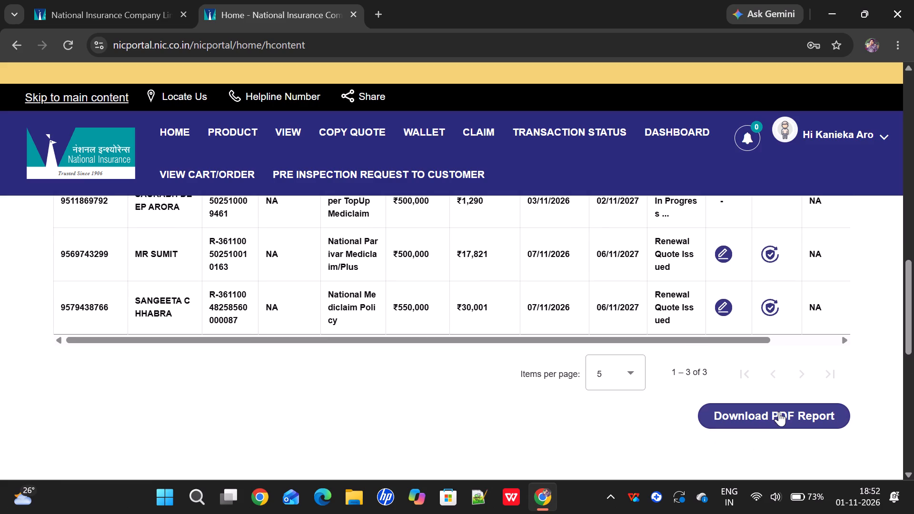
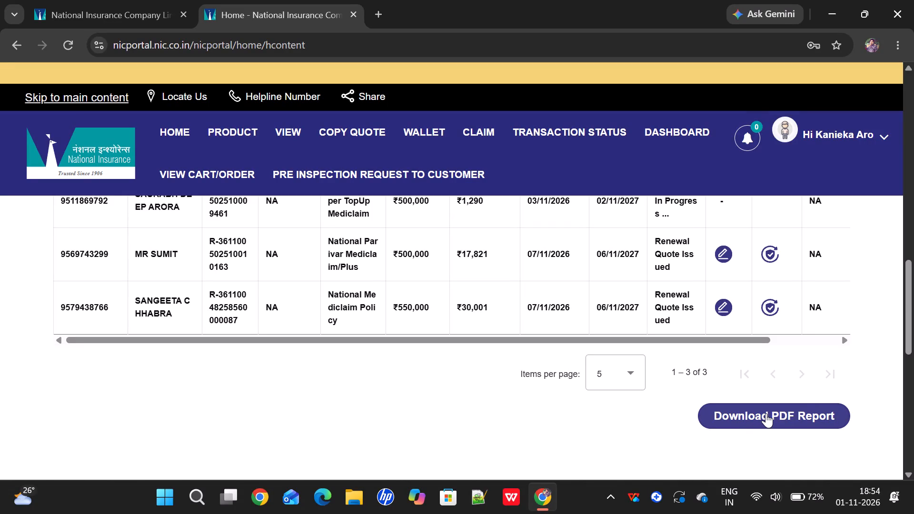
Download the PDF report of the listed renewal quotes and open FilteredQuotations.pdf in WPS Office.
left_click(766, 413)
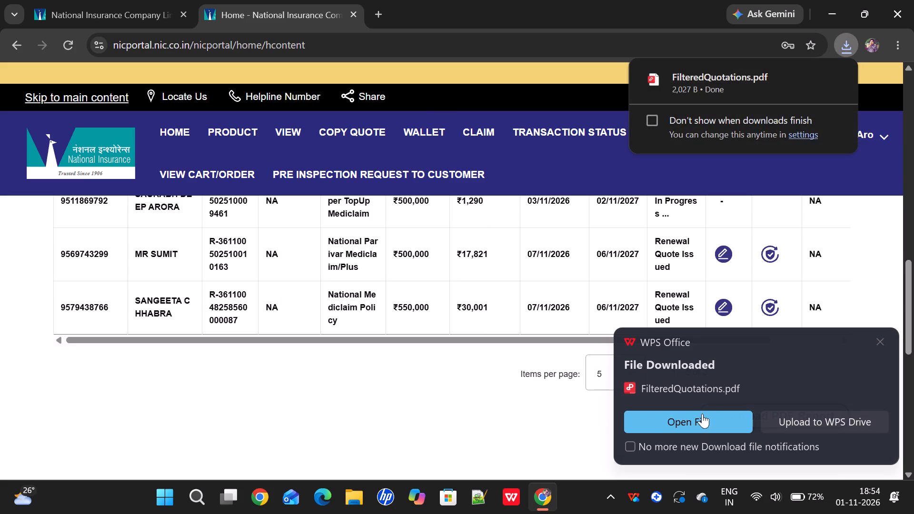
left_click(684, 420)
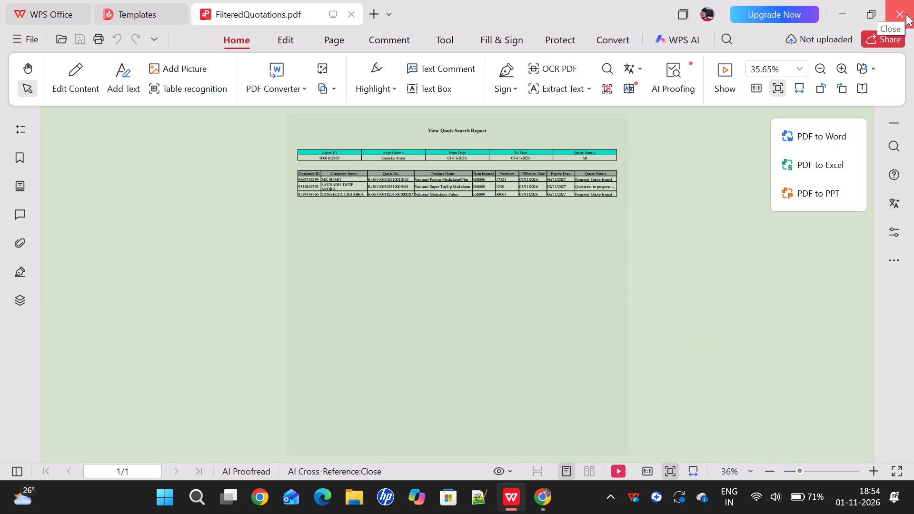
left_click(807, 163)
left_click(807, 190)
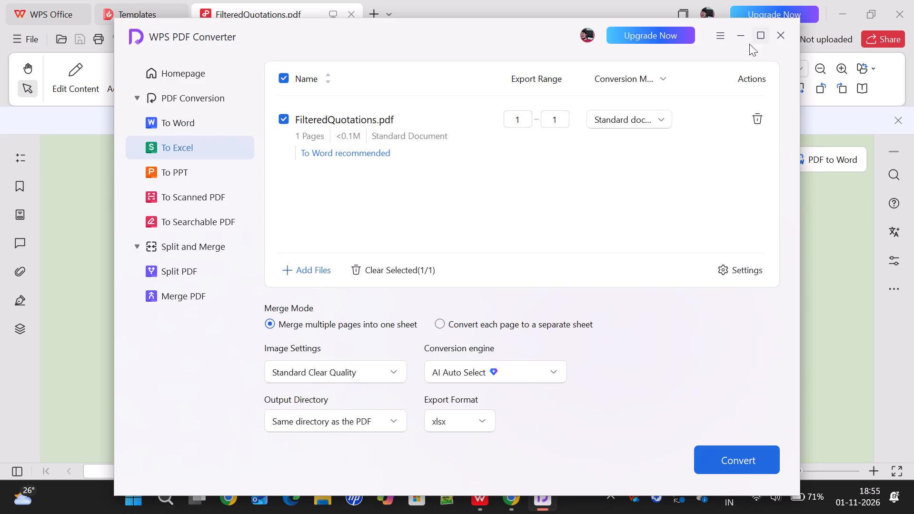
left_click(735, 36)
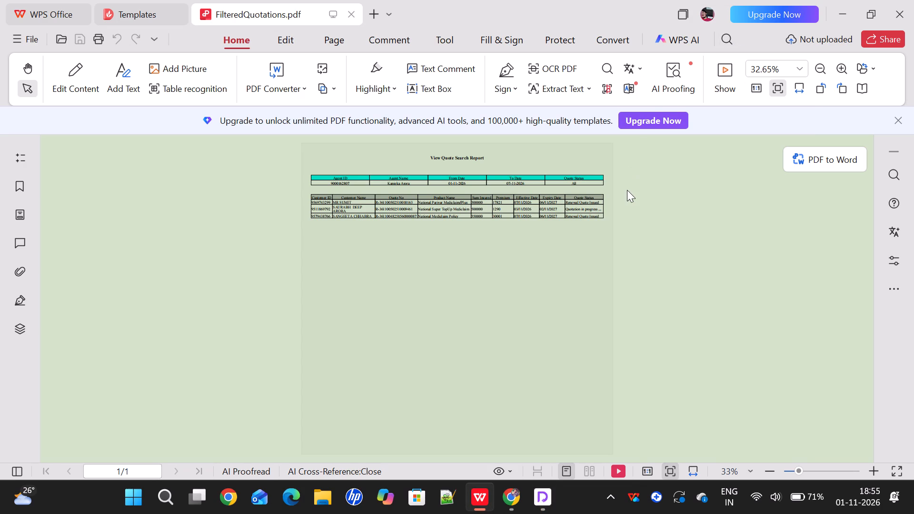
Examine the downloaded View Quote Search Report and its table of renewal quotes.
scroll(516, 234, "down", 3)
scroll(516, 234, "up", 5)
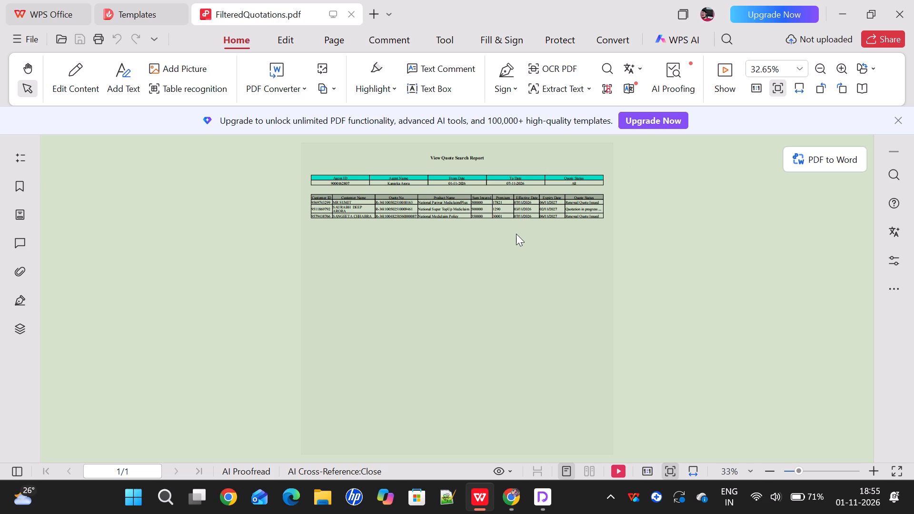
left_click(516, 234)
left_click(324, 179)
left_click(343, 235)
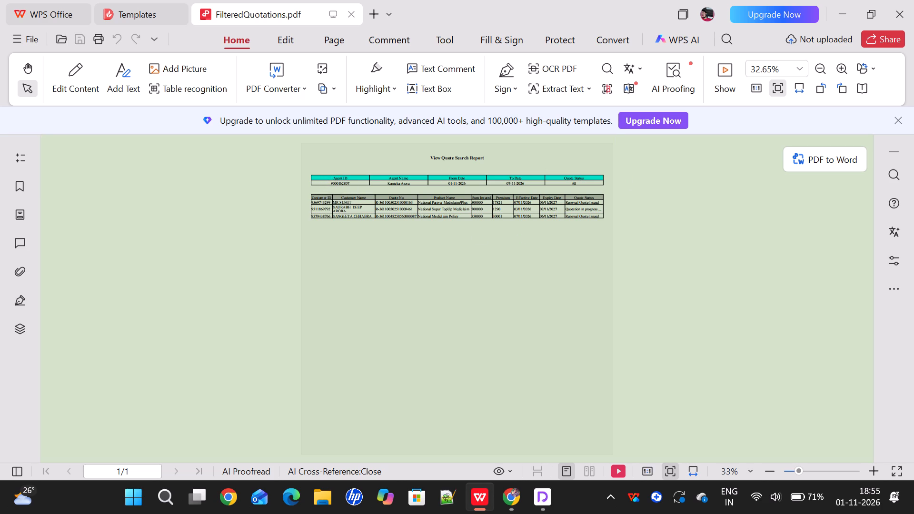
right_click(341, 253)
left_click(617, 246)
left_click(206, 210)
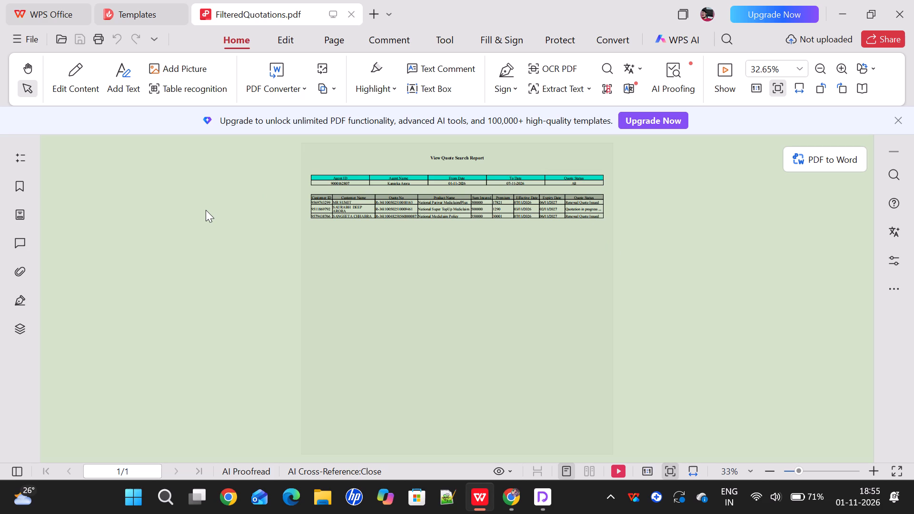
left_click(206, 210)
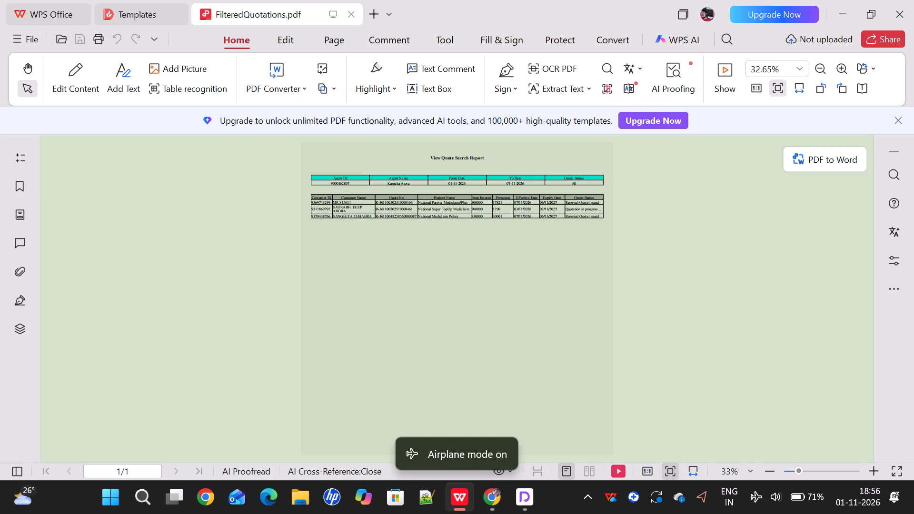
key("Right")
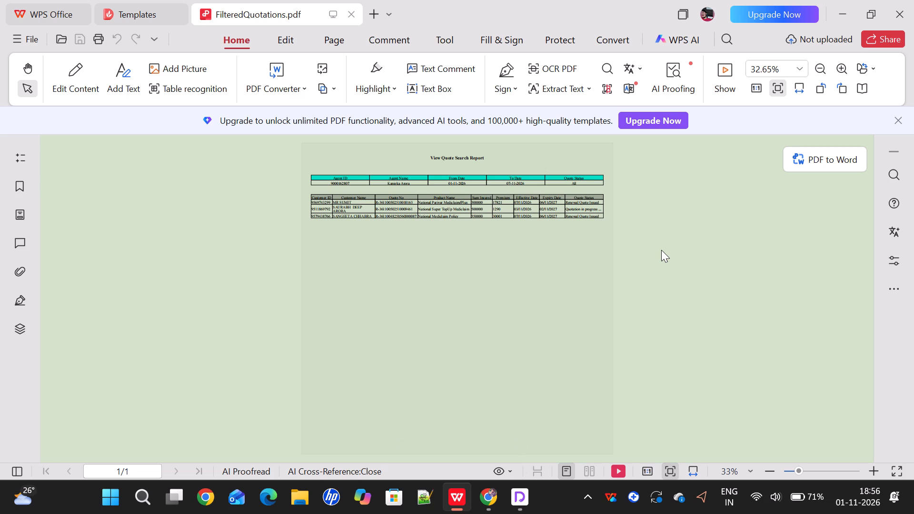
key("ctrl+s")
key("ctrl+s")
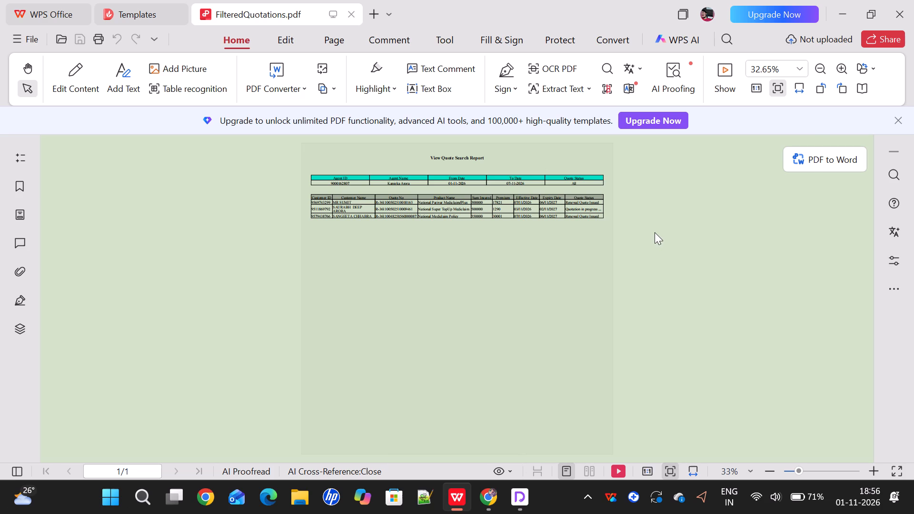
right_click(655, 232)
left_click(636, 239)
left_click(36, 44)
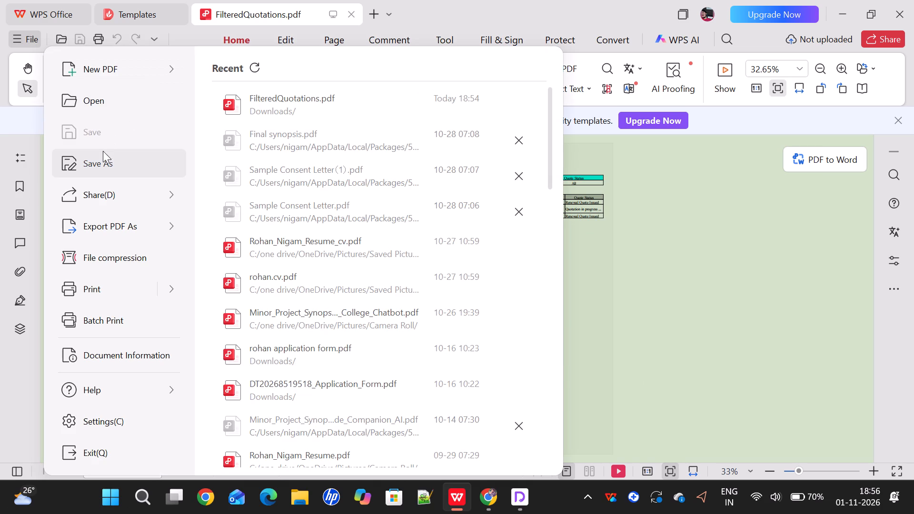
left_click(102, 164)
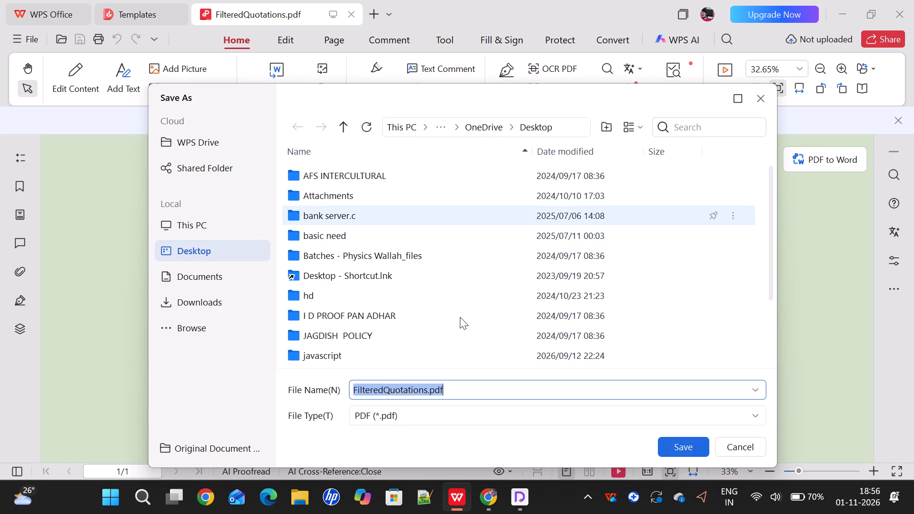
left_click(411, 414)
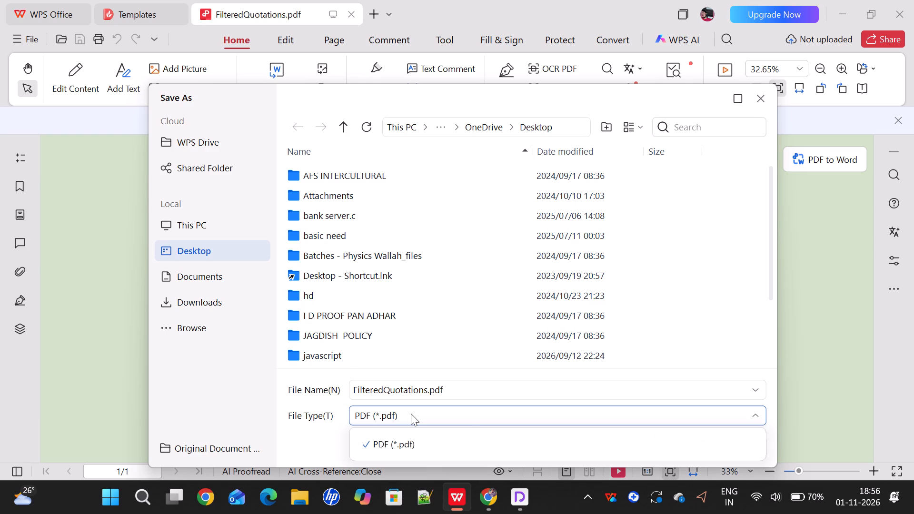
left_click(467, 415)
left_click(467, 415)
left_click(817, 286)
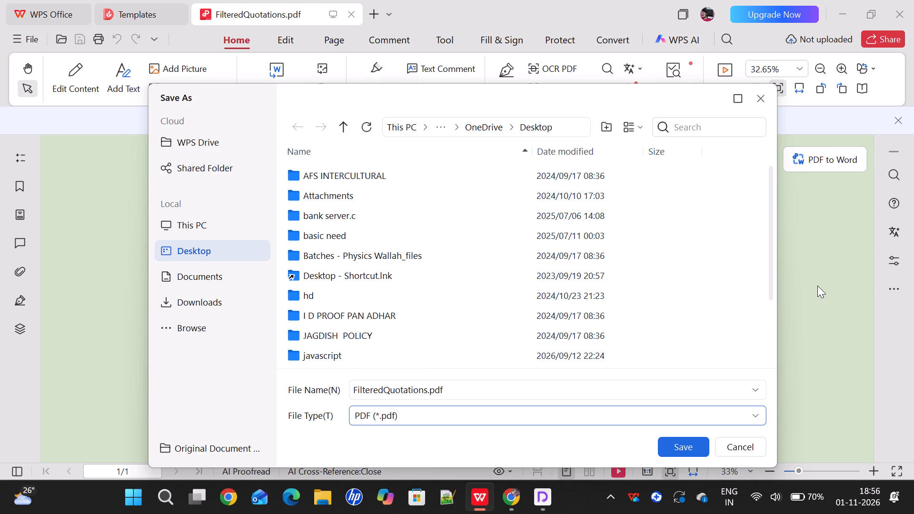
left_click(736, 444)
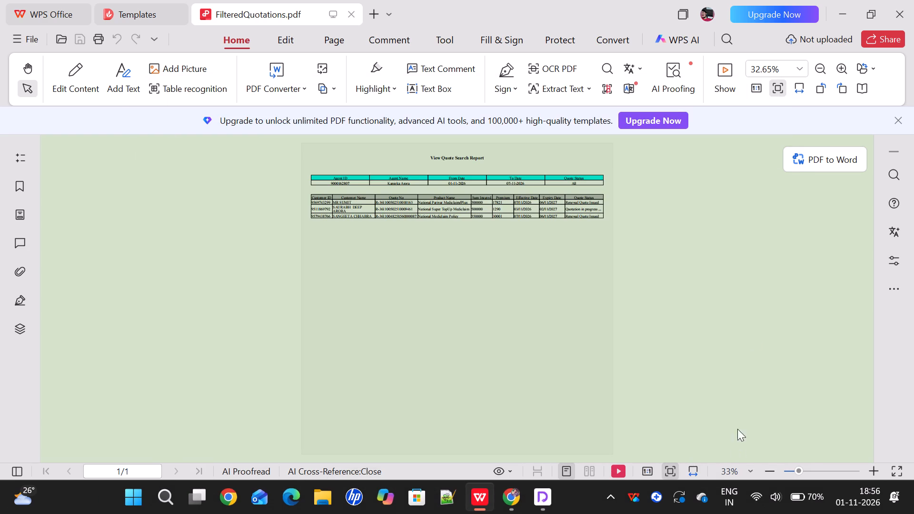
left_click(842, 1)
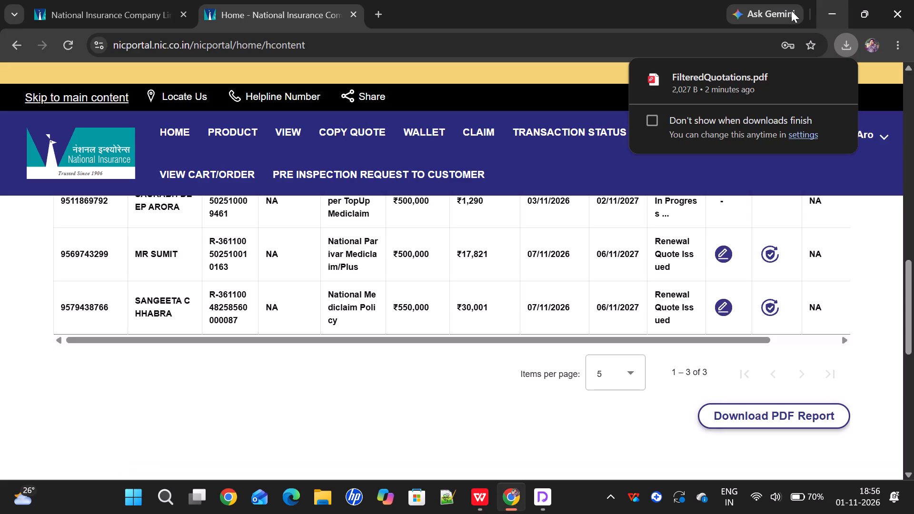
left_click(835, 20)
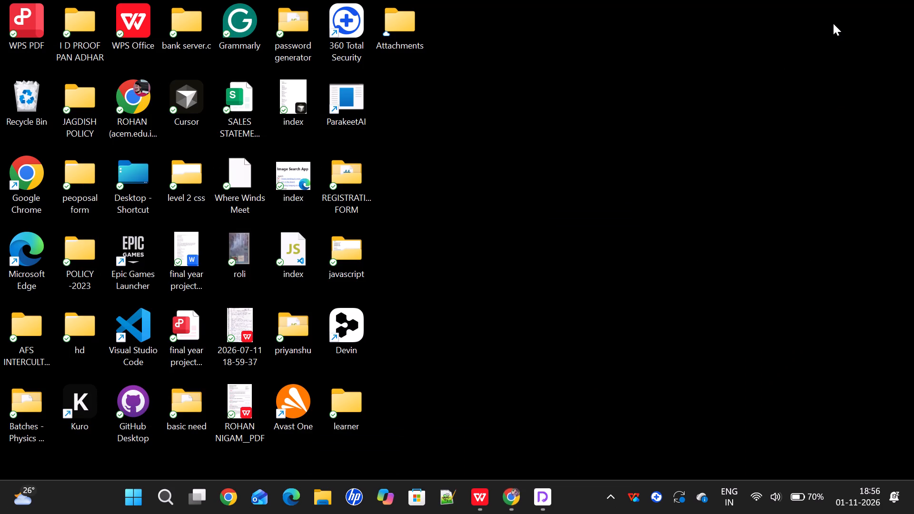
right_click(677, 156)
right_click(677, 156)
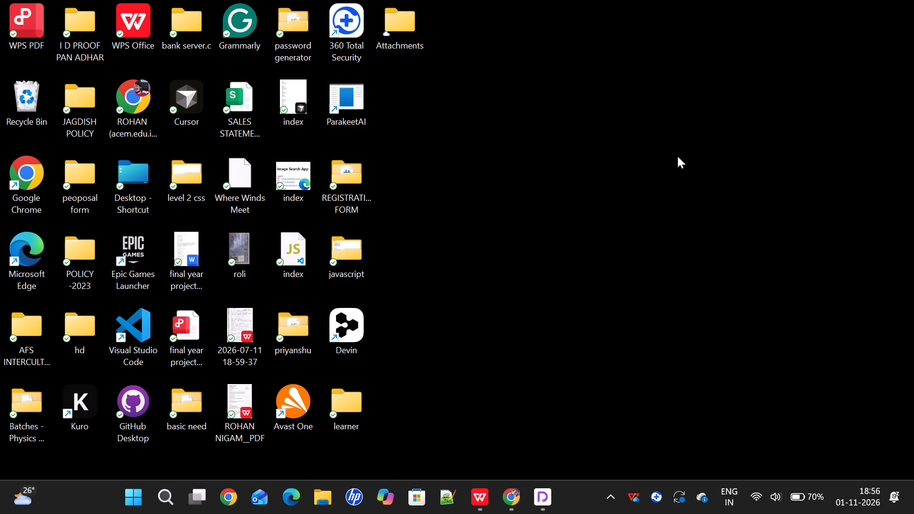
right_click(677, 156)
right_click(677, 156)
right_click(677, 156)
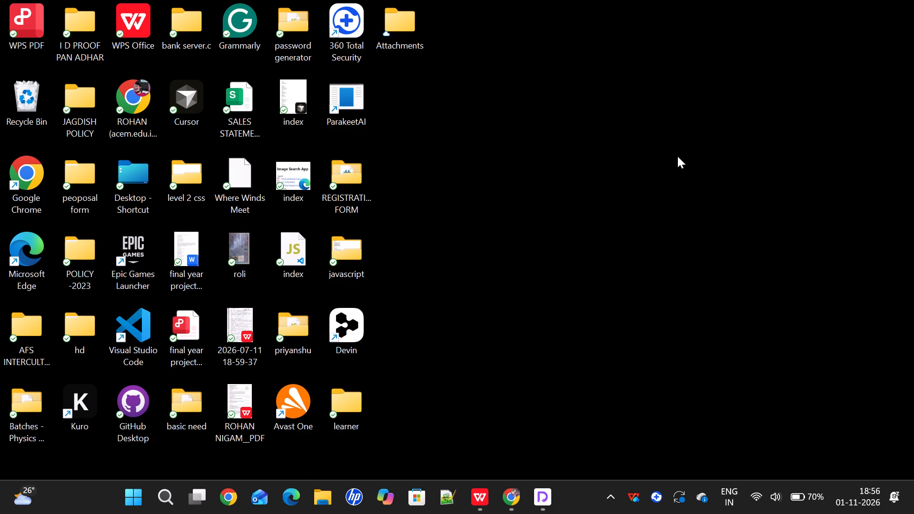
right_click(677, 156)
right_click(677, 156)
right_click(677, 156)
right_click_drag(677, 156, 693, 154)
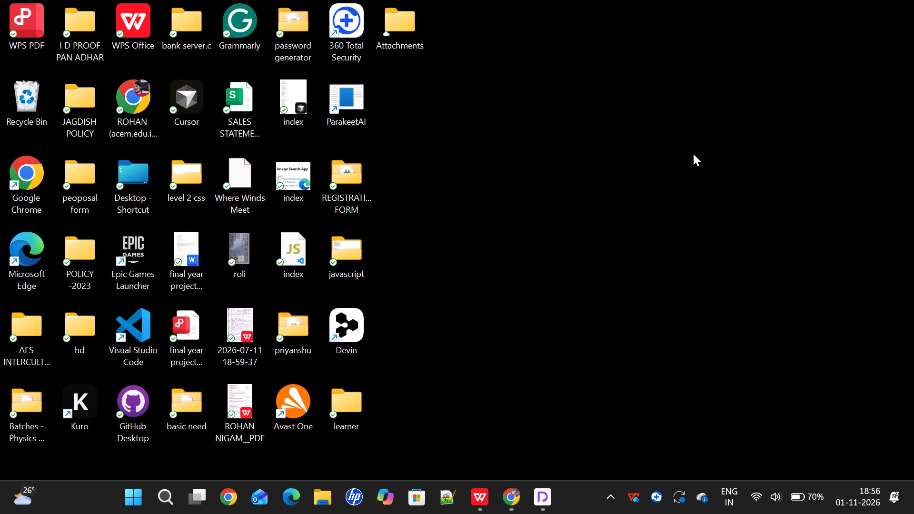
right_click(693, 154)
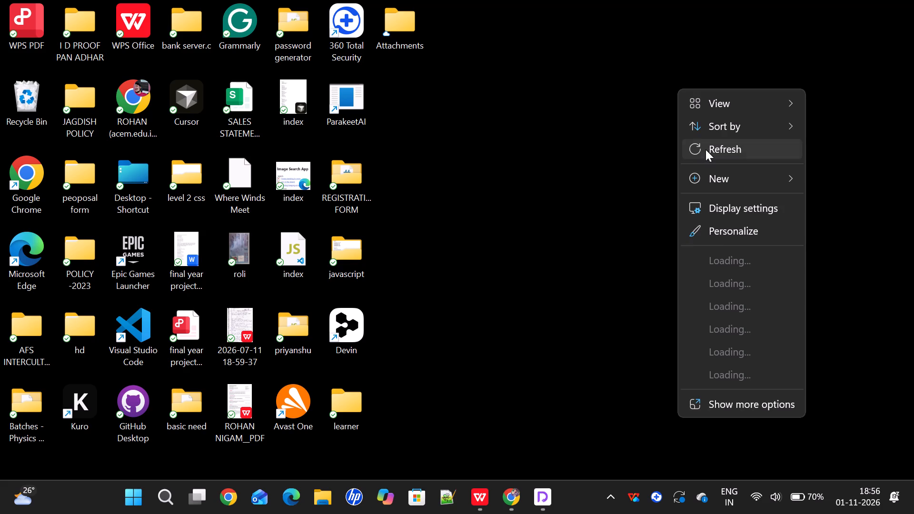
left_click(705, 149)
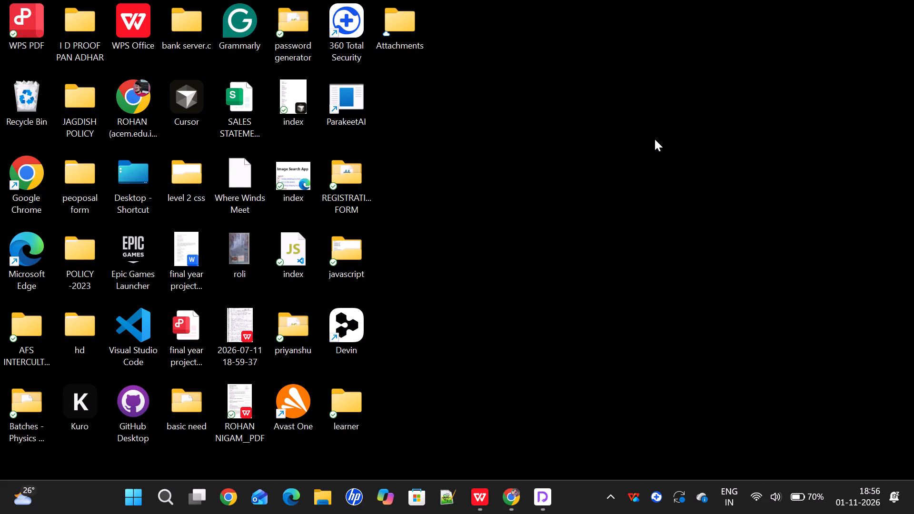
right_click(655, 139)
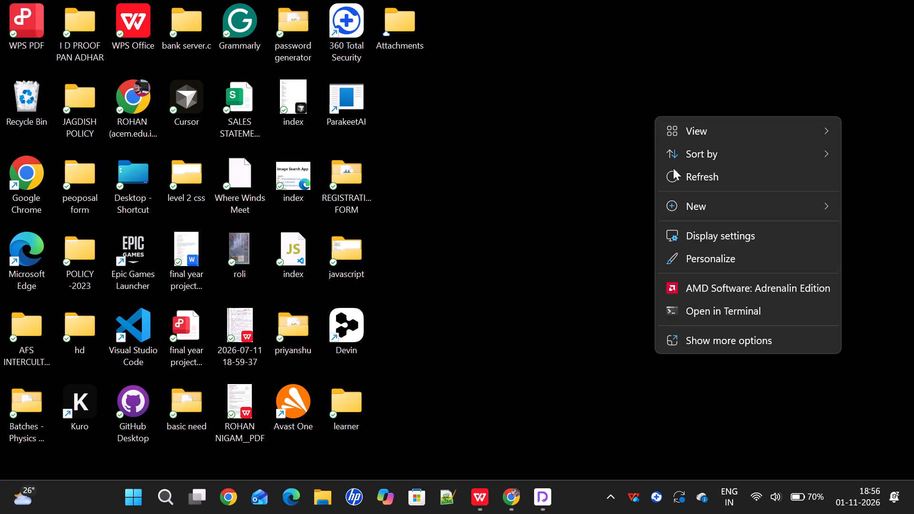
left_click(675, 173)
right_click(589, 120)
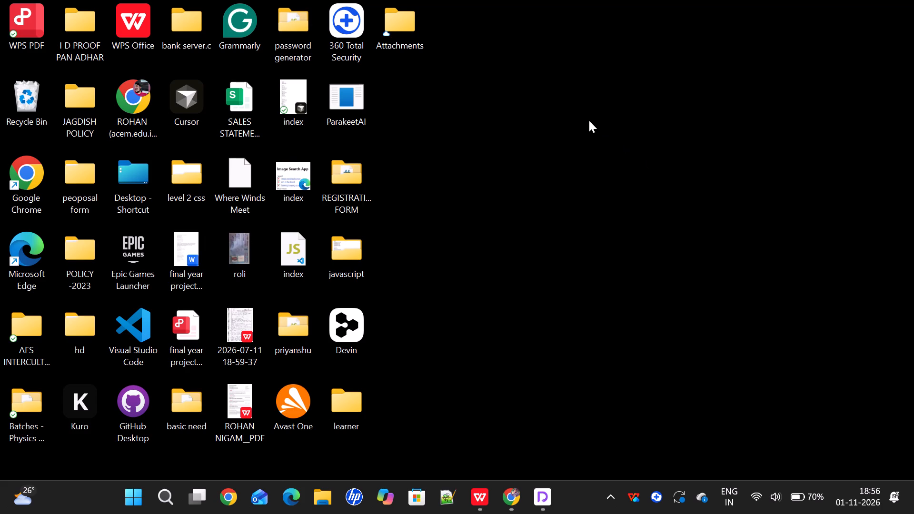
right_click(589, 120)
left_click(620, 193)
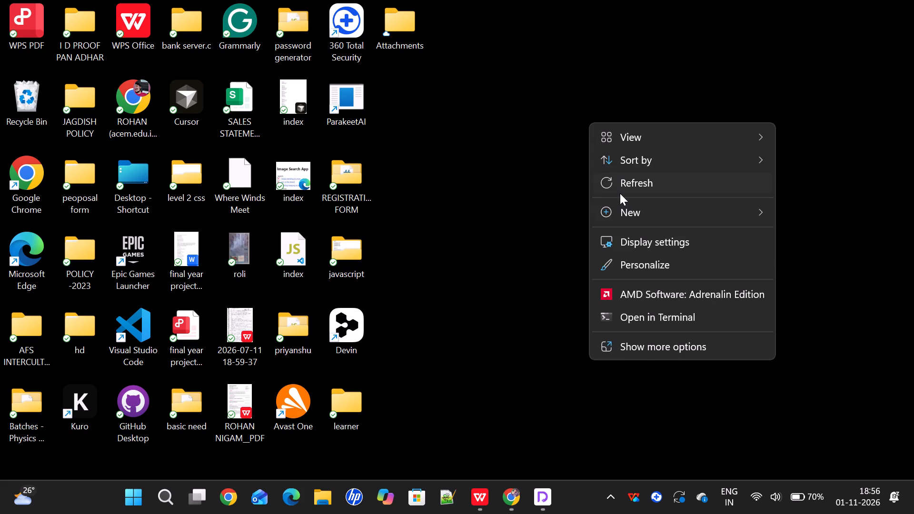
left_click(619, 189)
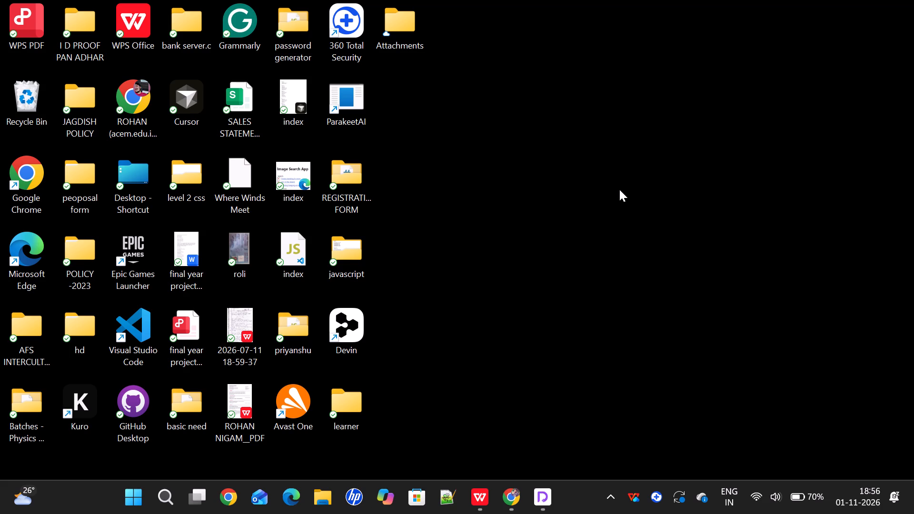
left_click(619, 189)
Switch back to the National Insurance portal's renewal quote list in Google Chrome.
left_click(507, 497)
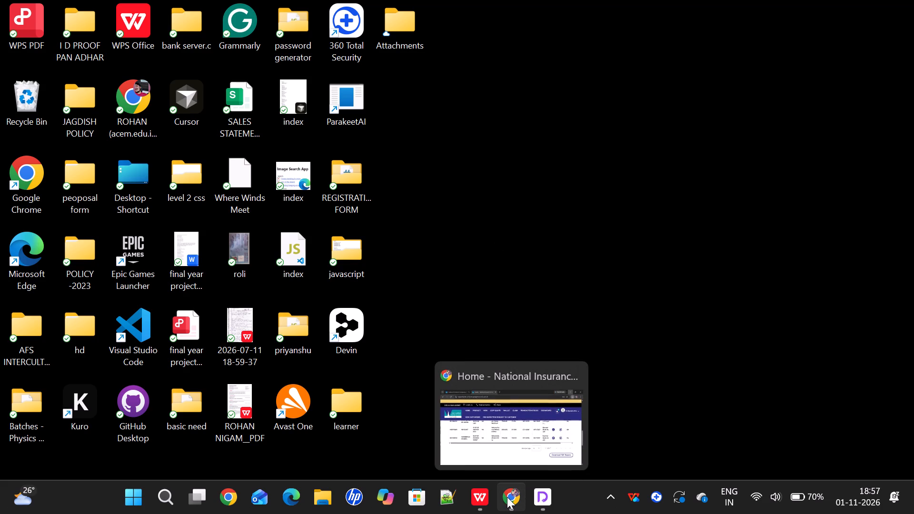
left_click(507, 452)
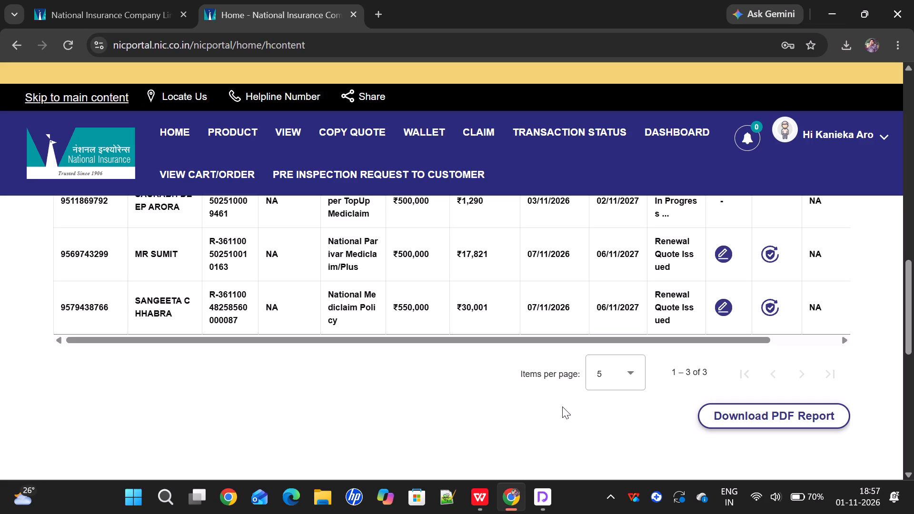
Download the PDF report of the renewal quotes again and open FilteredQuotations (1).pdf.
left_click(705, 417)
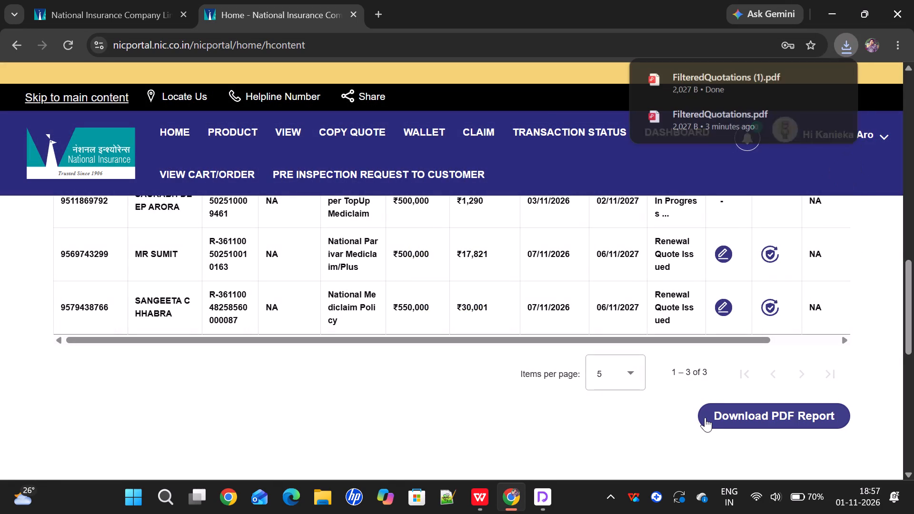
left_click(766, 78)
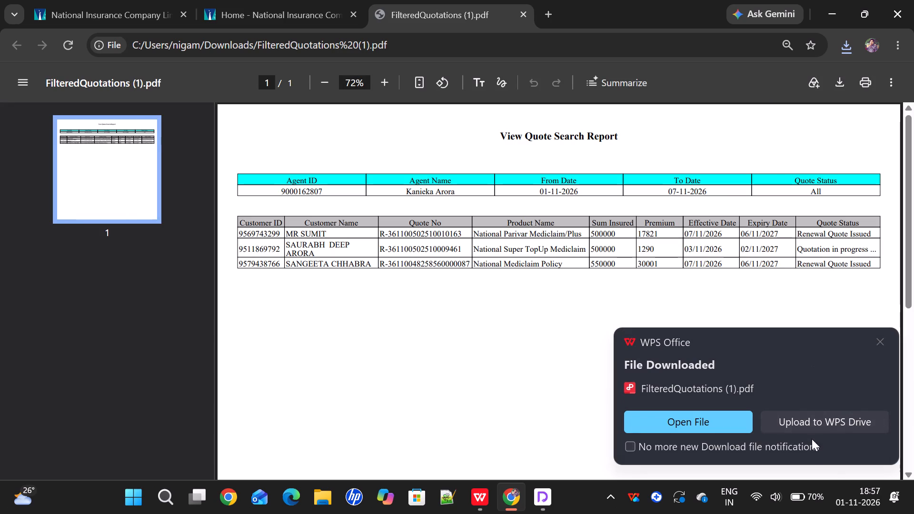
Start uploading FilteredQuotations (1).pdf to WPS Drive and create a destination folder named list.
left_click(814, 420)
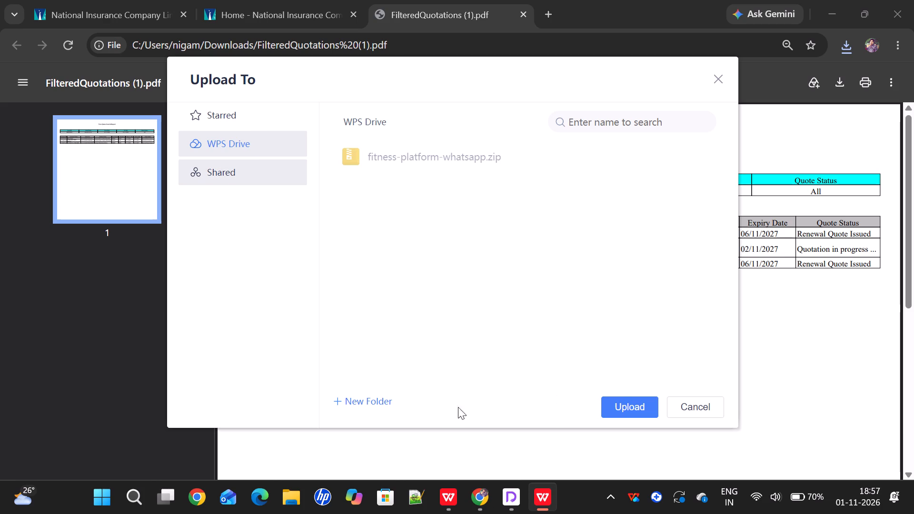
left_click(379, 401)
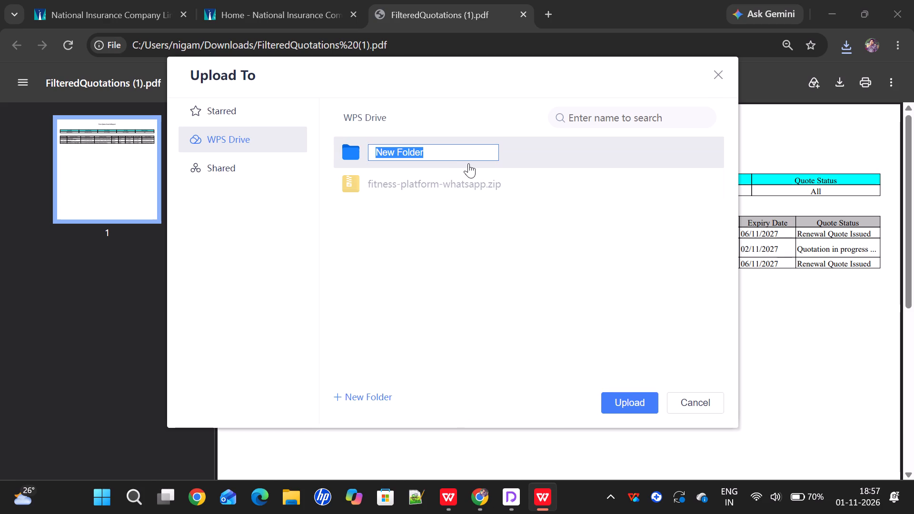
left_click(458, 155)
key("BackSpace")
key("BackSpace")
key("BackSpace")
key("BackSpace")
key("BackSpace")
key("BackSpace")
key("BackSpace")
key("BackSpace")
key("BackSpace")
key("BackSpace")
key("BackSpace")
key("BackSpace")
key("BackSpace")
key("BackSpace")
key("BackSpace")
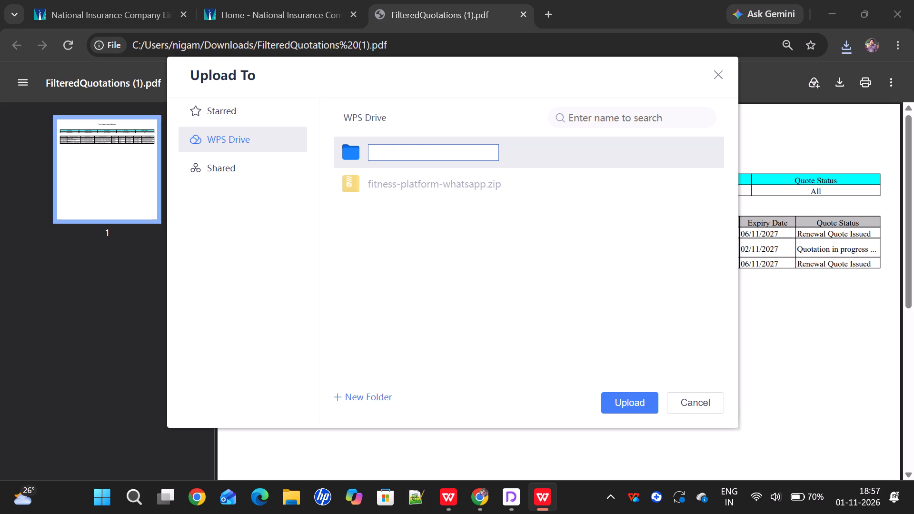
type("list")
key("Return")
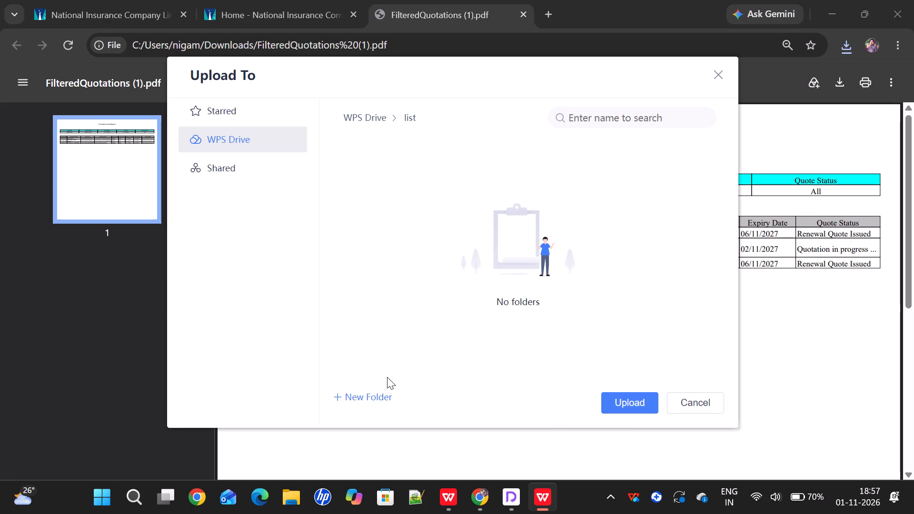
Create a subfolder, also named list, inside the list folder on WPS Drive.
left_click(362, 401)
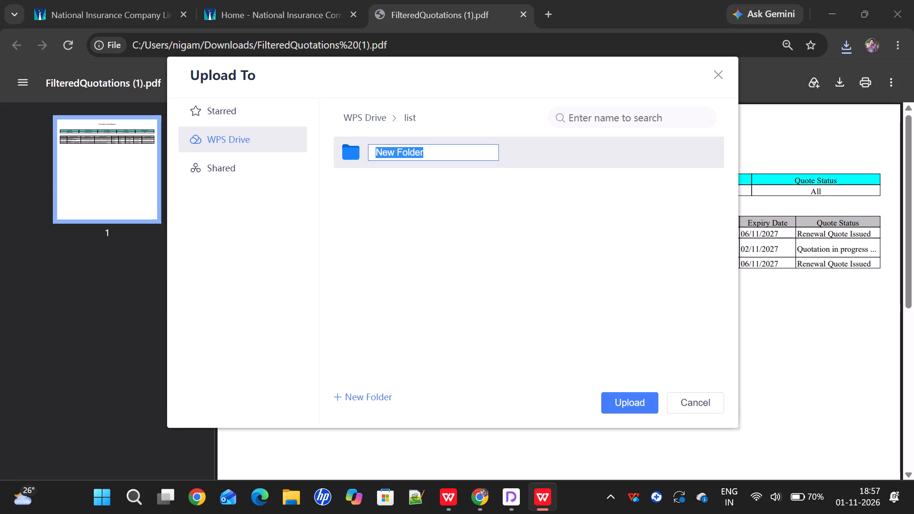
left_click(429, 156)
key("BackSpace")
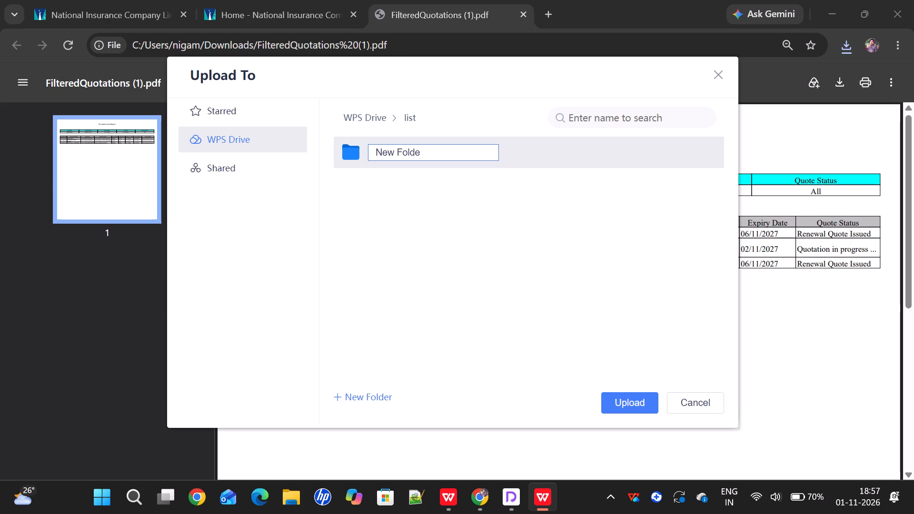
key("BackSpace")
key("BackSpace")
key("BackSpace")
key("BackSpace")
key("BackSpace")
key("BackSpace")
key("BackSpace")
key("BackSpace")
key("BackSpace")
type("list")
key("Return")
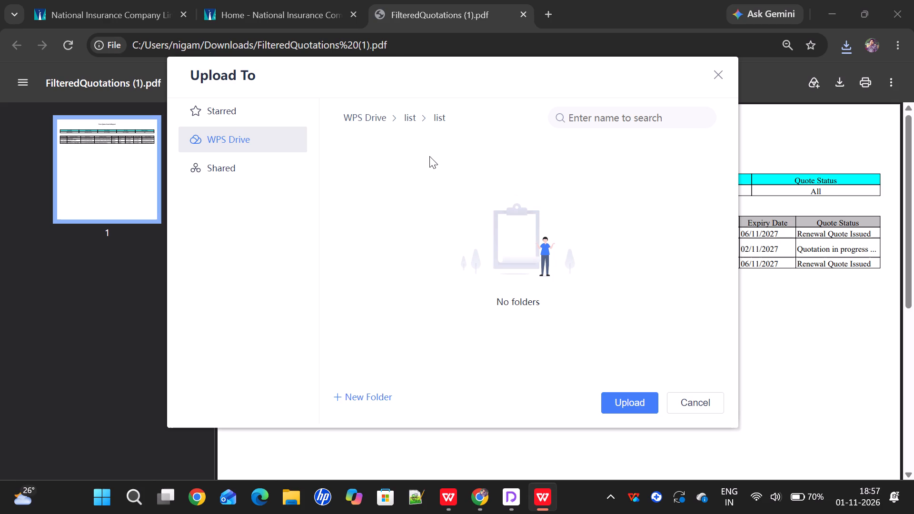
Return to the outer list folder on WPS Drive and upload the PDF there.
left_click(409, 118)
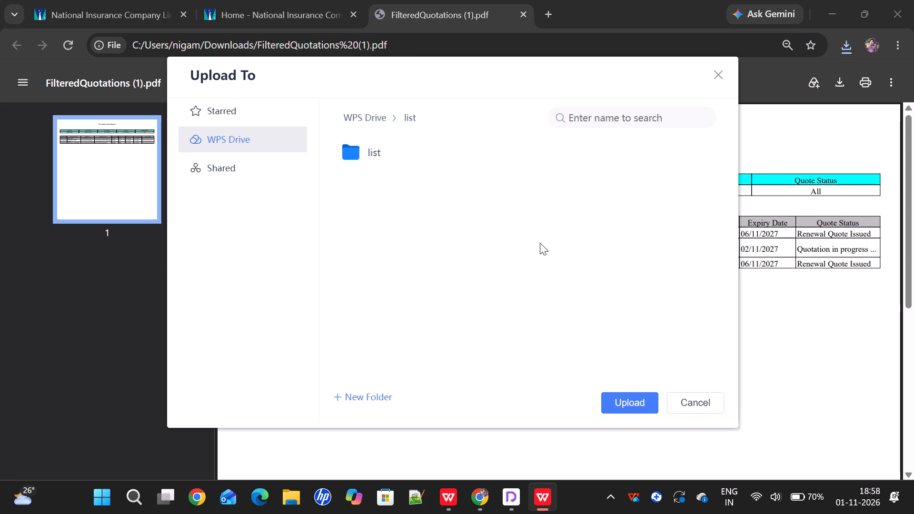
left_click(628, 399)
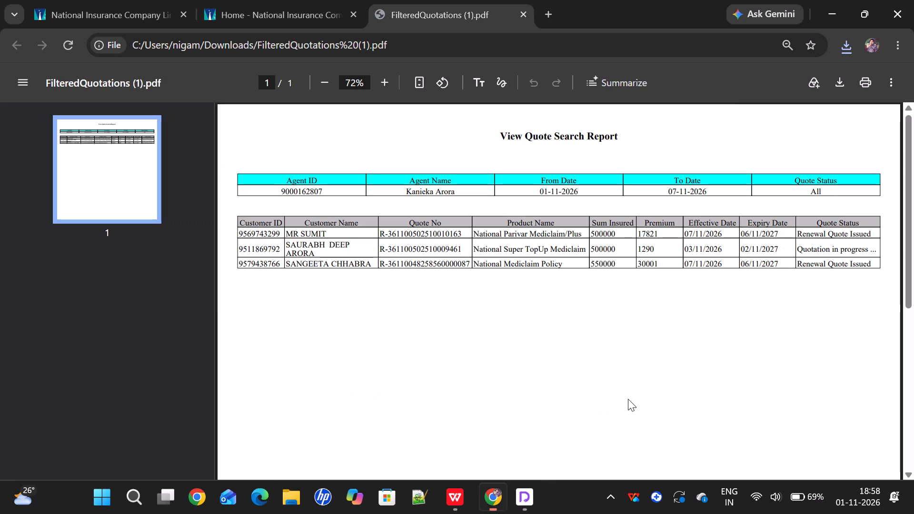
Open FilteredQuotations (1).pdf from the Downloads folder in WPS Office and close the earlier FilteredQuotations.pdf.
left_click(321, 495)
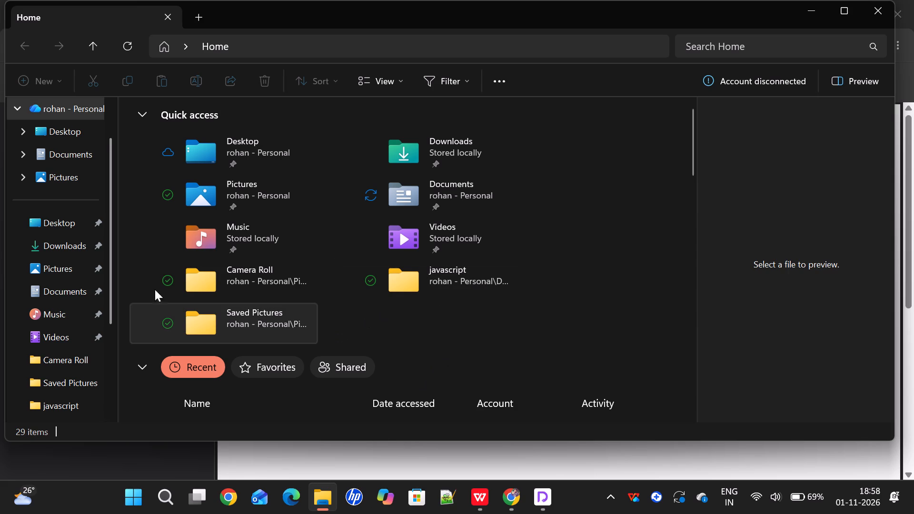
left_click(67, 248)
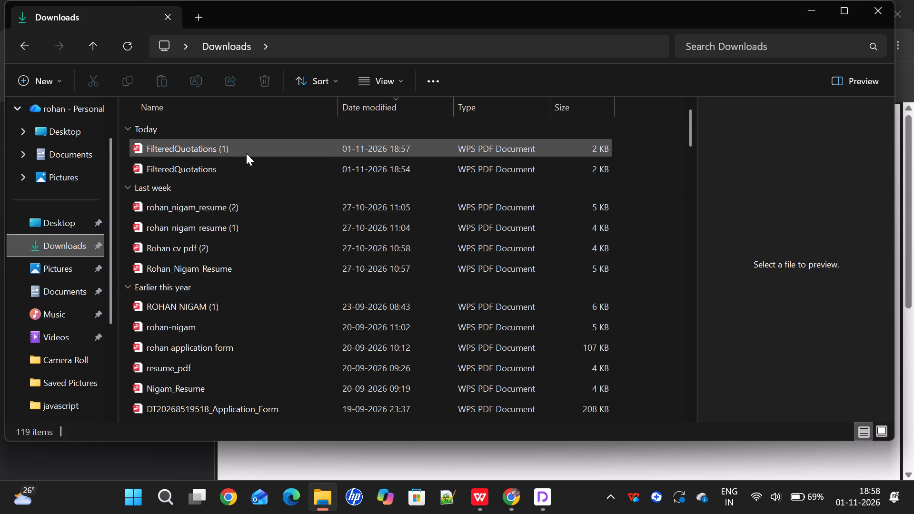
double_click(248, 146)
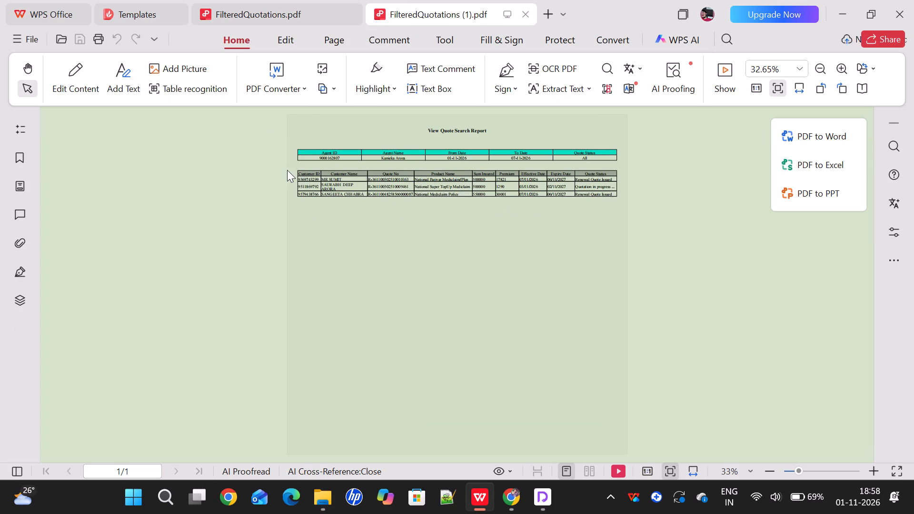
left_click(356, 10)
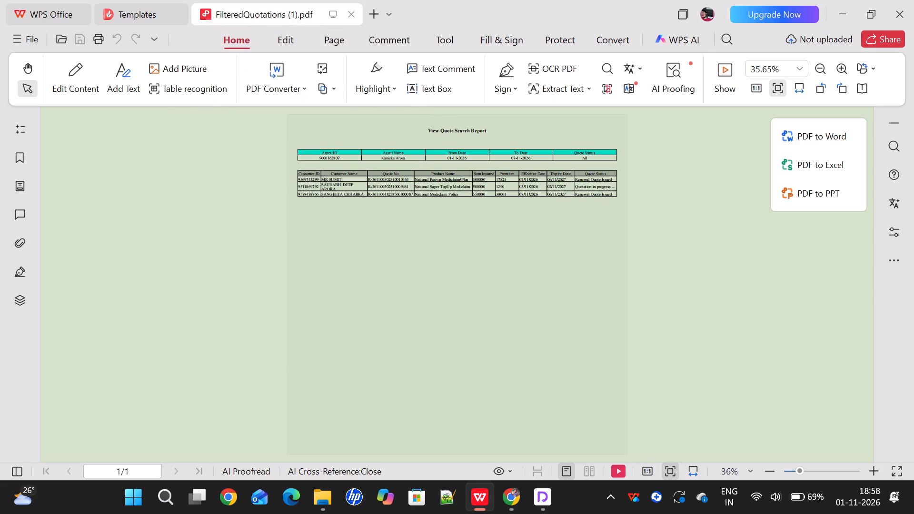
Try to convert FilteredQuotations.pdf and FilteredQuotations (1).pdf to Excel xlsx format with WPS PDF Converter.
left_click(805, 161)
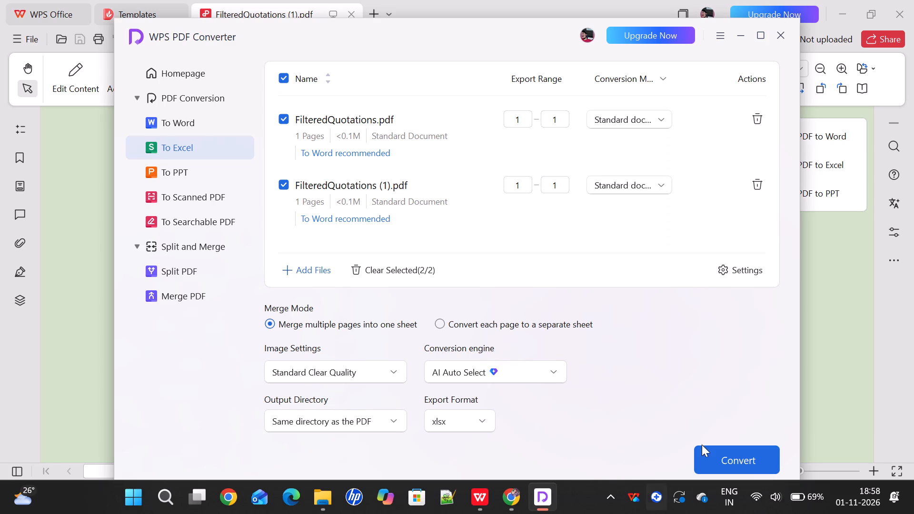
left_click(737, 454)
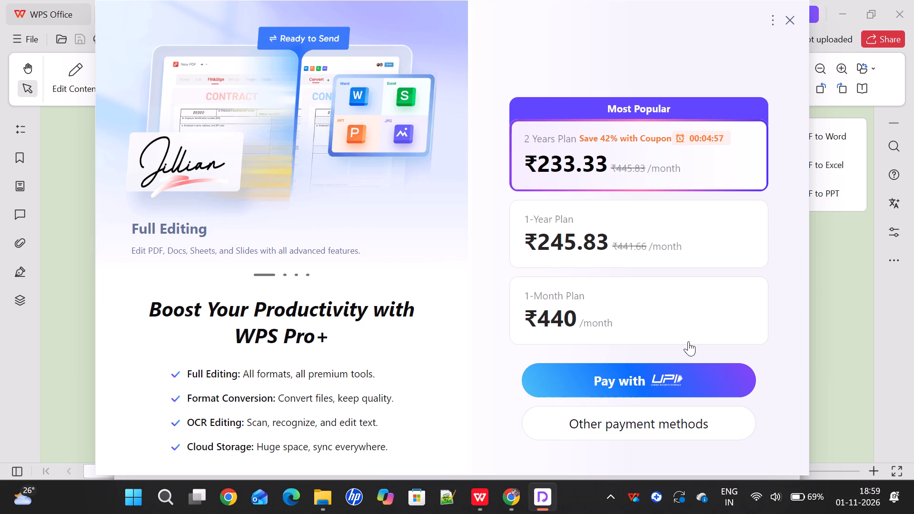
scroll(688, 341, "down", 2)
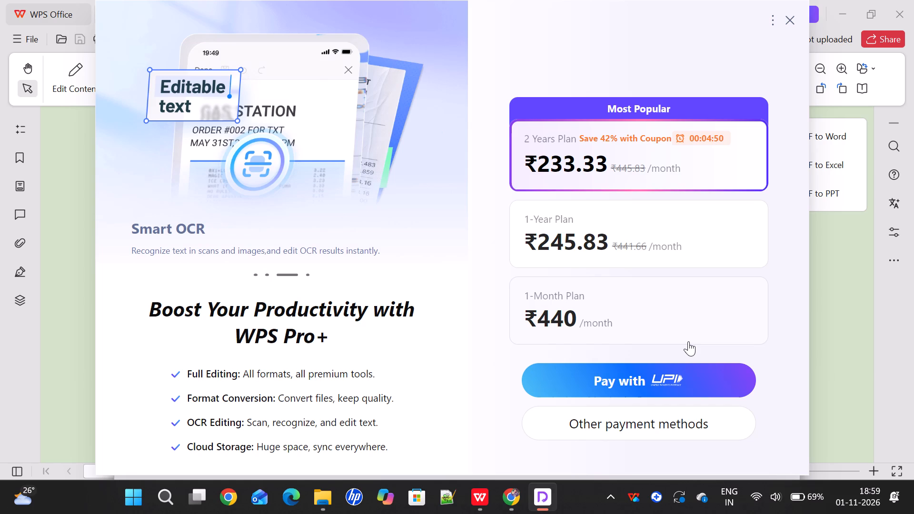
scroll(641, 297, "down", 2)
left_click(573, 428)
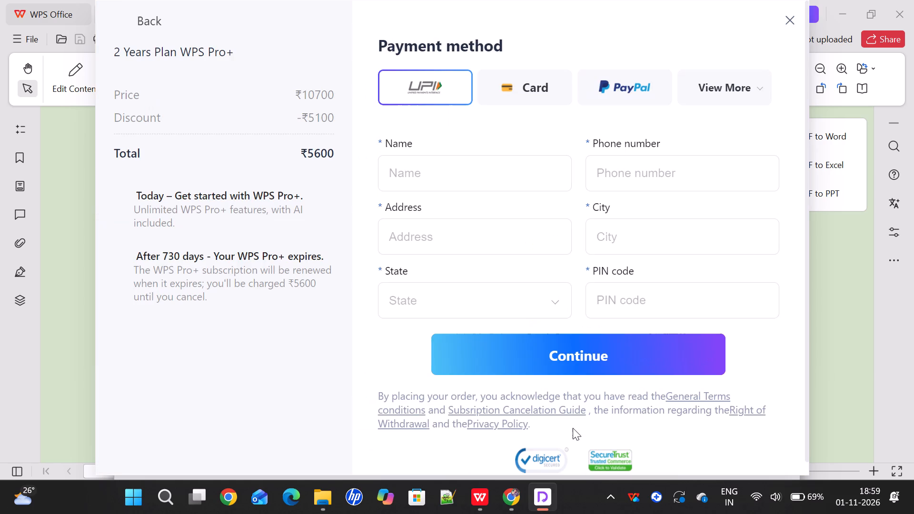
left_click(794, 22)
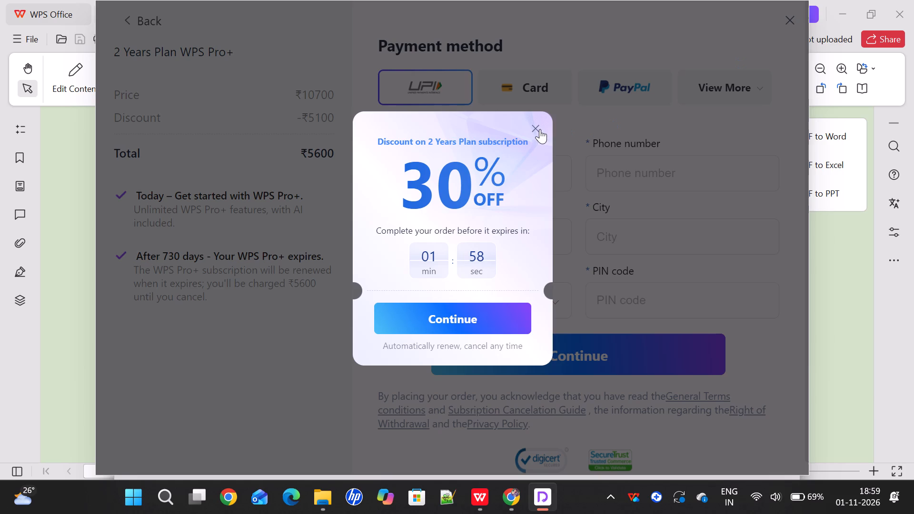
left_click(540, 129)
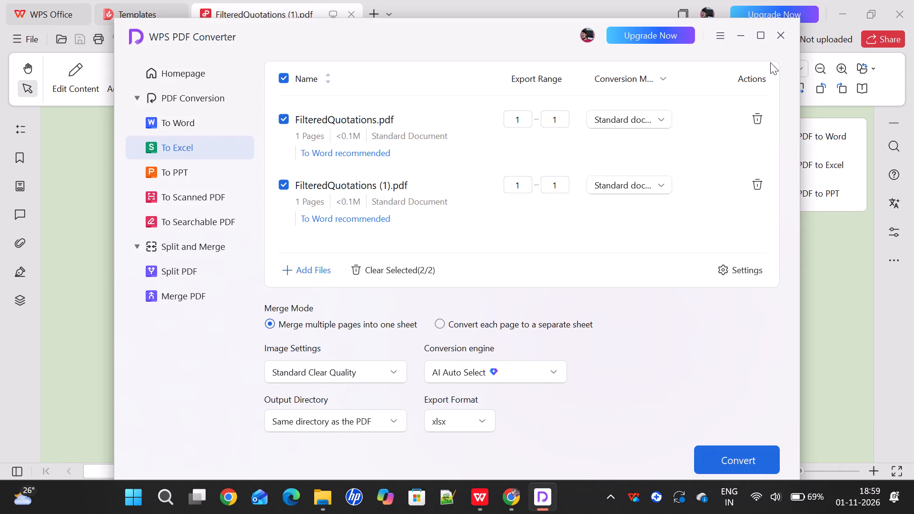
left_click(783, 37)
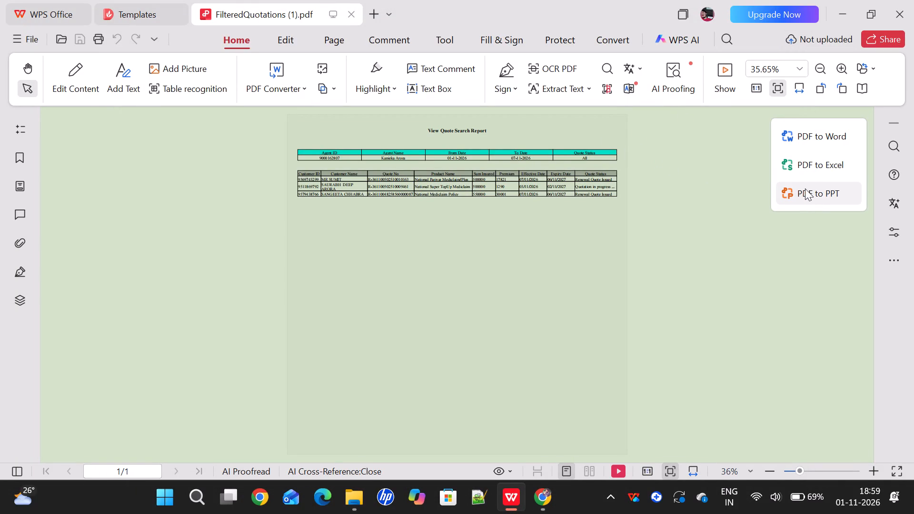
Convert FilteredQuotations (1).pdf to a Word docx without upgrading and open the converted document.
left_click(816, 137)
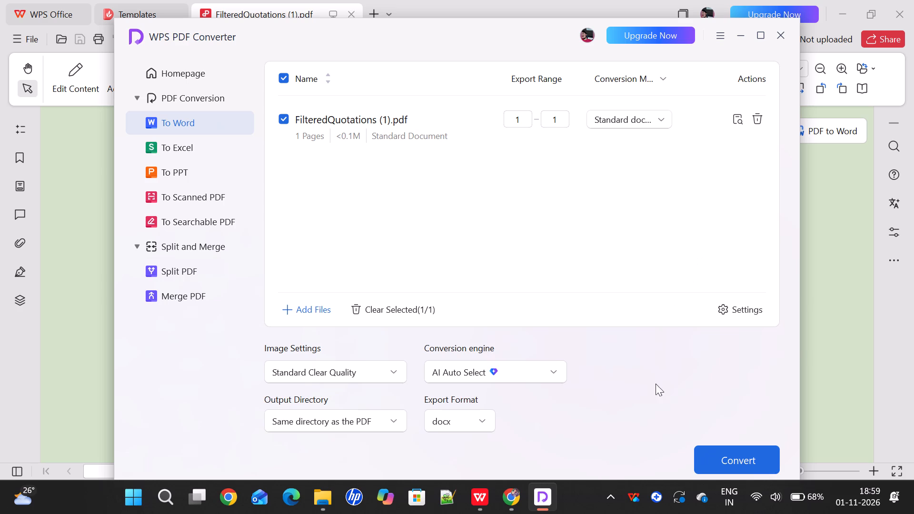
left_click(735, 452)
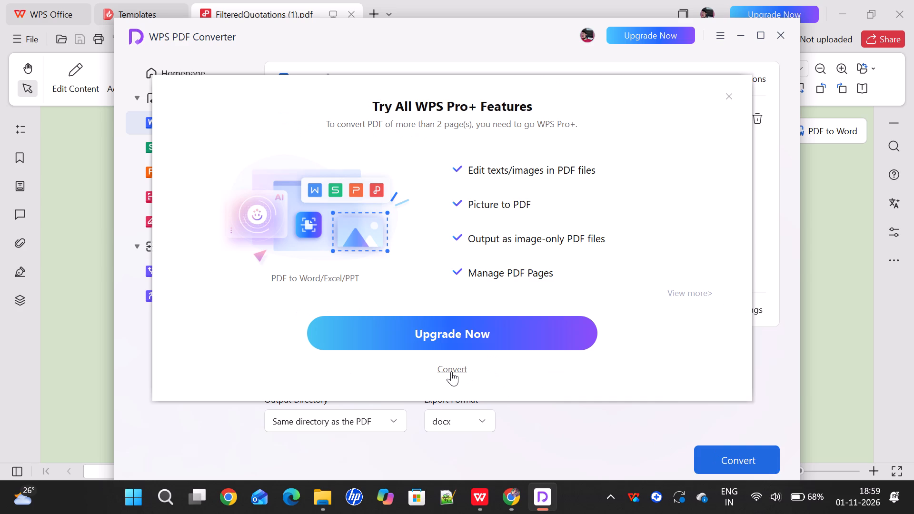
left_click(453, 371)
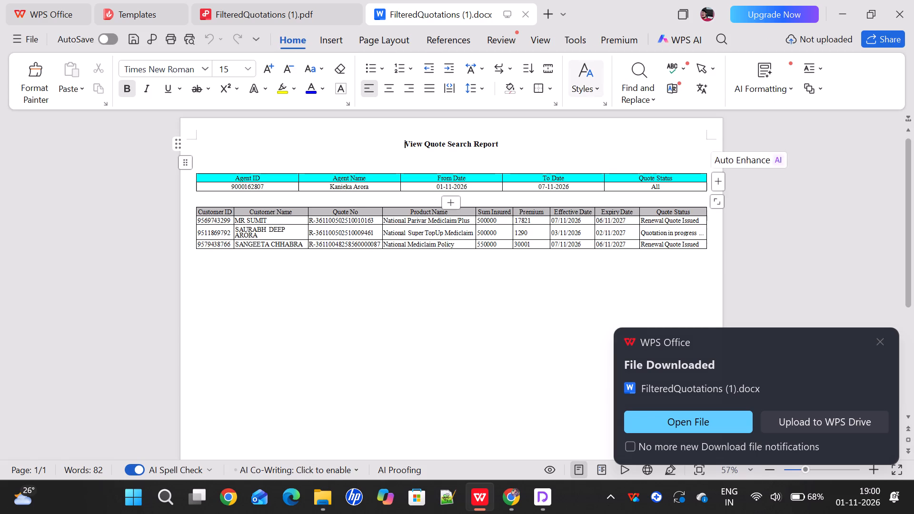
left_click(673, 423)
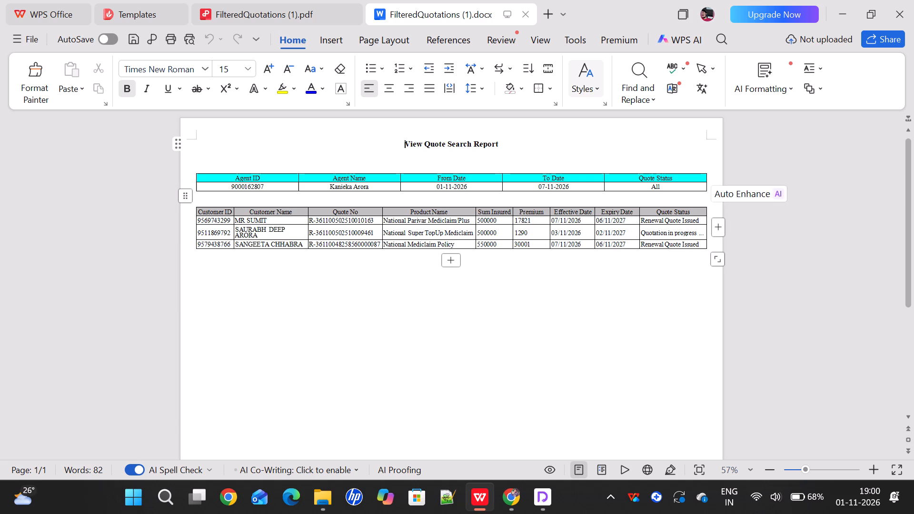
Copy the agent details table and the renewal quotes table from FilteredQuotations (1).docx.
left_click_drag(202, 179, 363, 269)
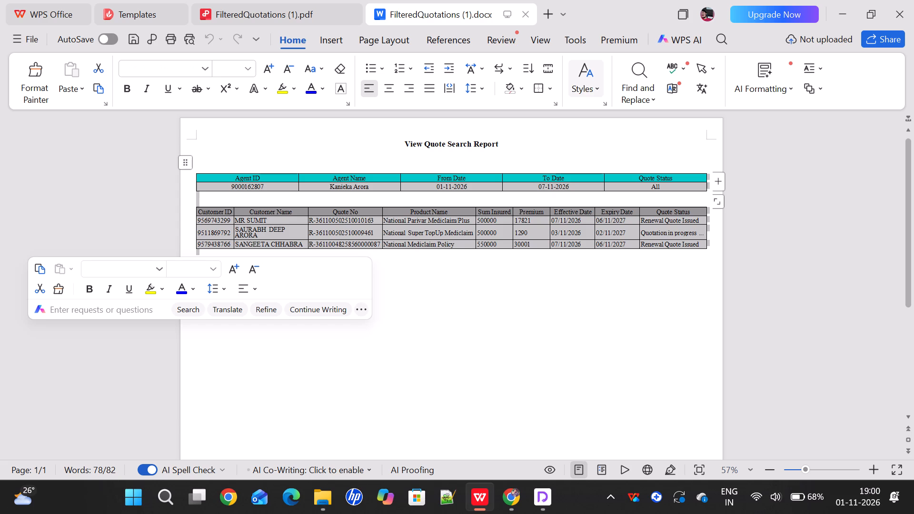
left_click(652, 315)
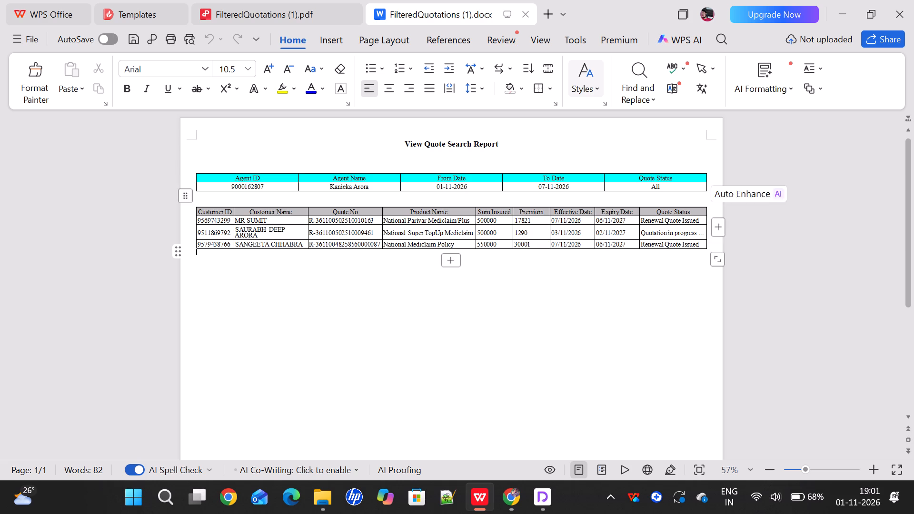
left_click_drag(196, 176, 376, 271)
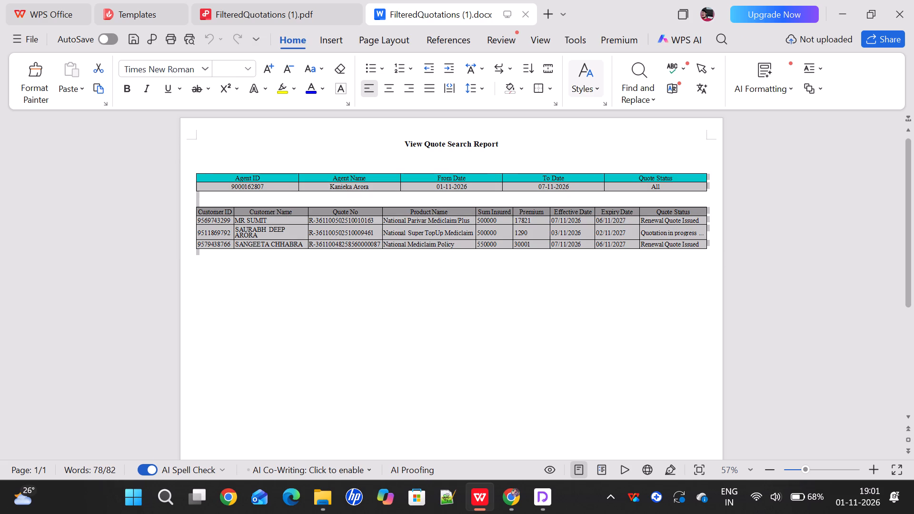
left_click_drag(376, 271, 413, 267)
key("ctrl+c")
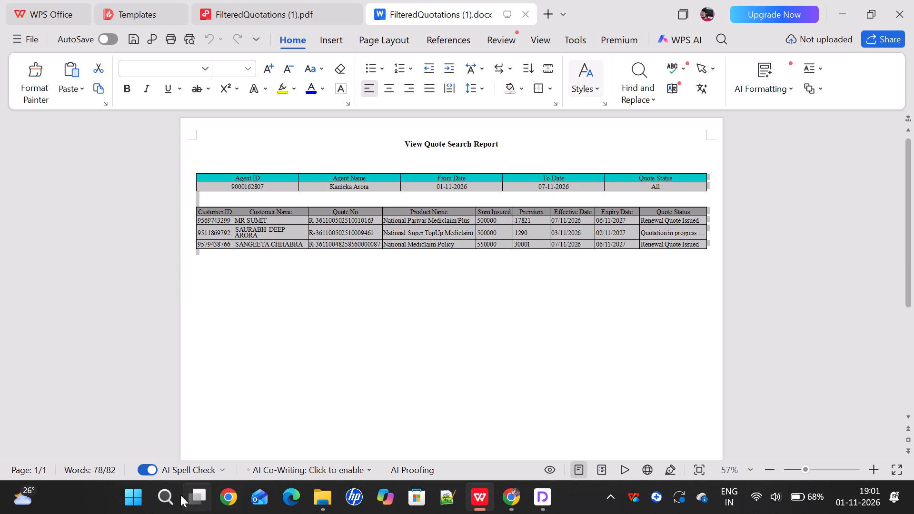
Search Windows for excel and launch Microsoft Excel.
left_click(165, 488)
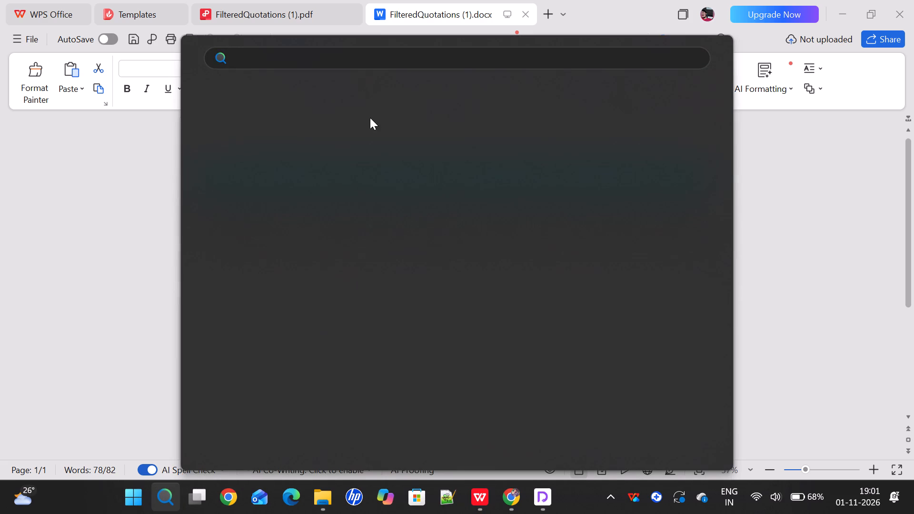
left_click(298, 68)
type("excel")
key("Return")
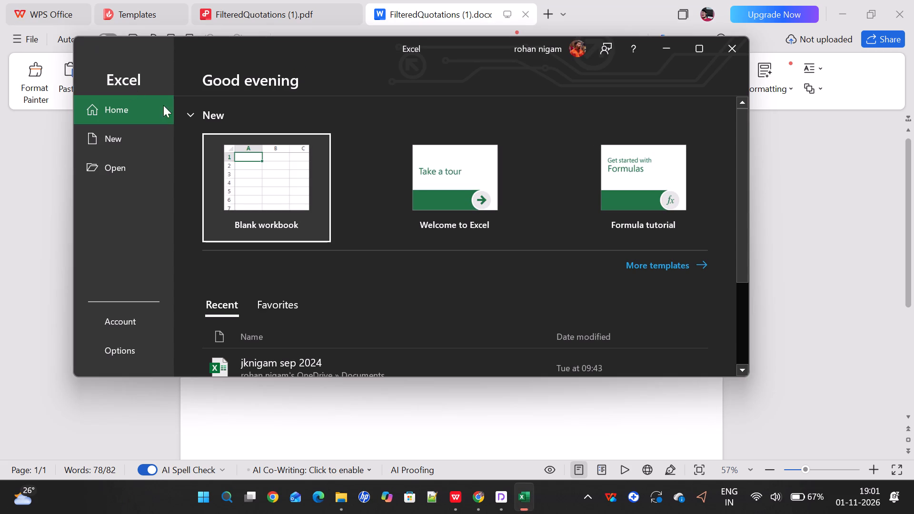
Create a blank workbook in a maximized window and paste the copied agent details and renewal quotes tables starting at cell A1.
double_click(227, 172)
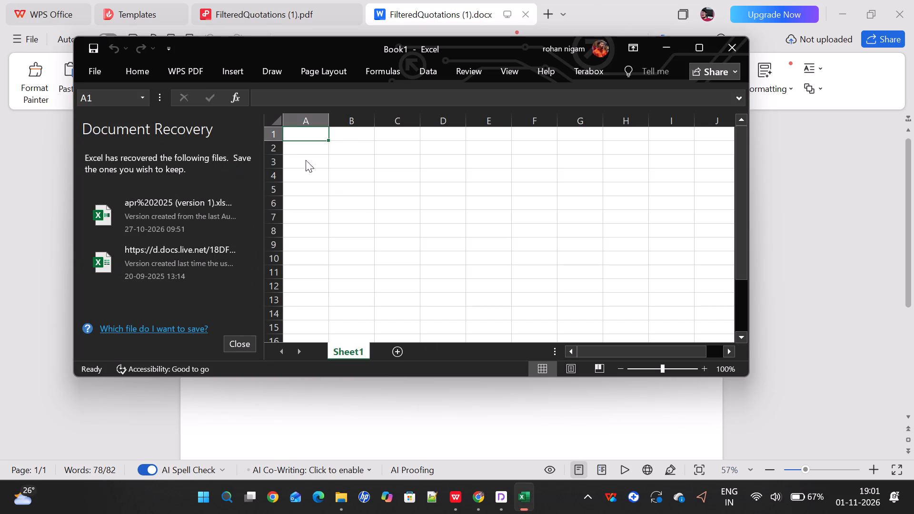
left_click(697, 44)
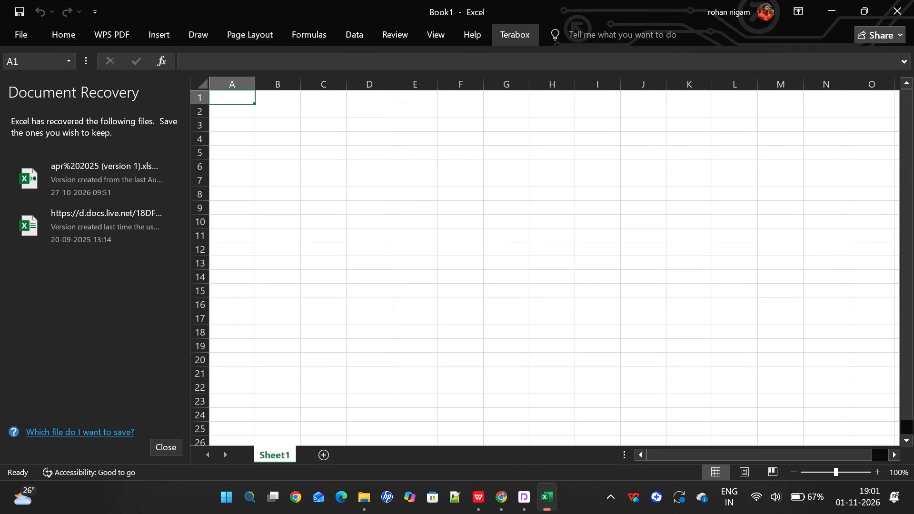
key("ctrl+v")
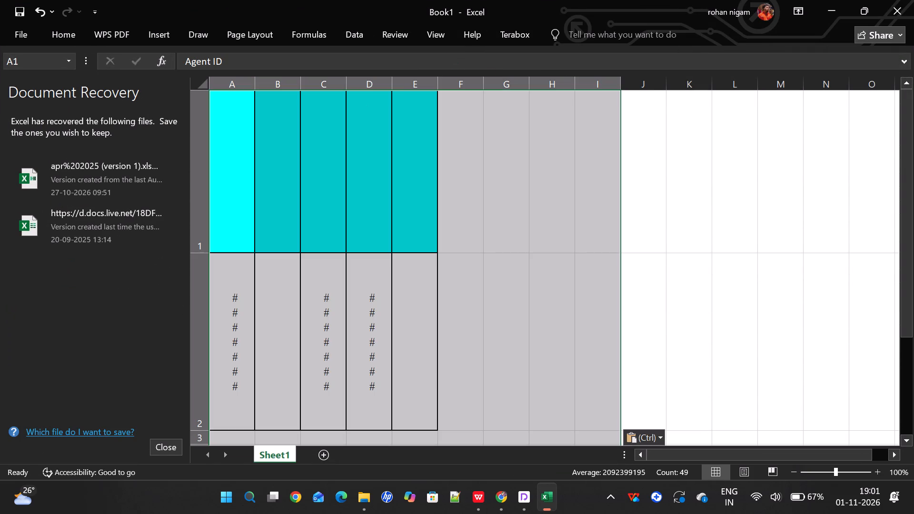
left_click(542, 161)
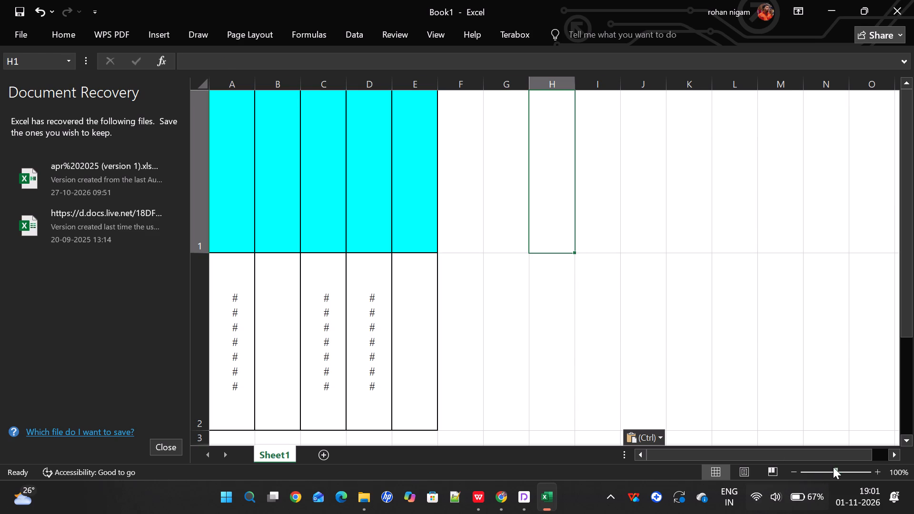
Examine the full extent and column layout of both pasted tables in Sheet1 at a reduced zoom of 42%.
left_click_drag(833, 467, 802, 469)
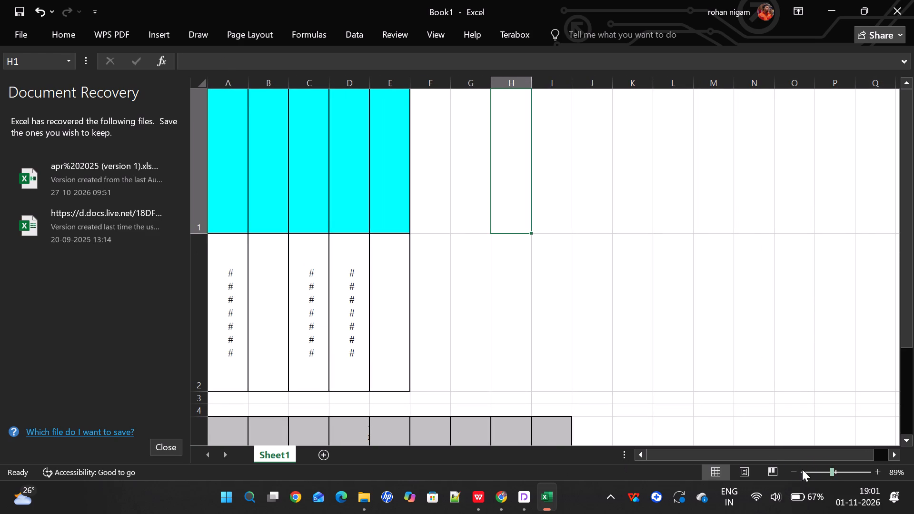
left_click_drag(831, 470, 814, 471)
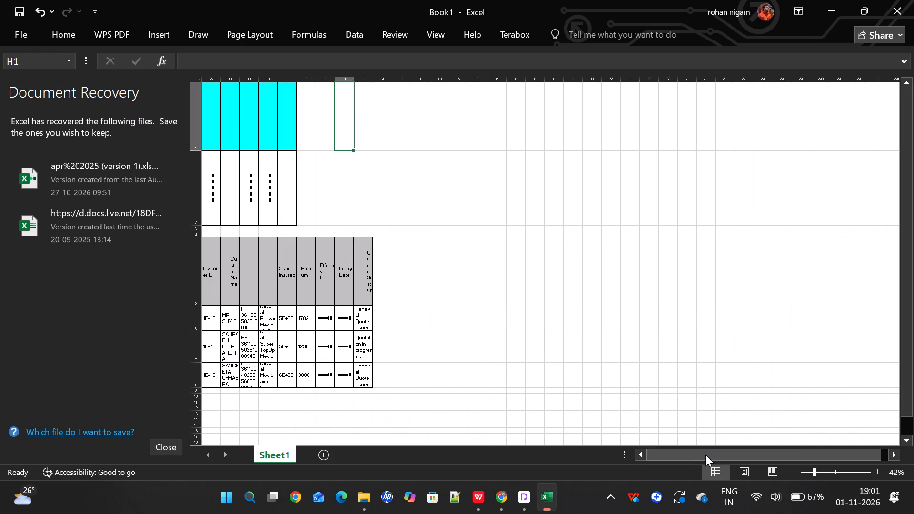
left_click_drag(705, 455, 629, 469)
triple_click(636, 456)
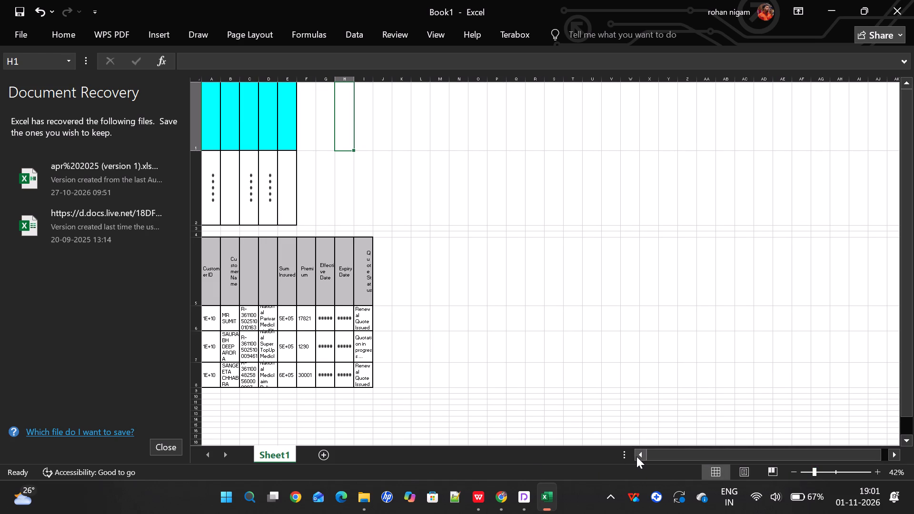
left_click(636, 456)
triple_click(641, 453)
double_click(641, 453)
left_click(421, 410)
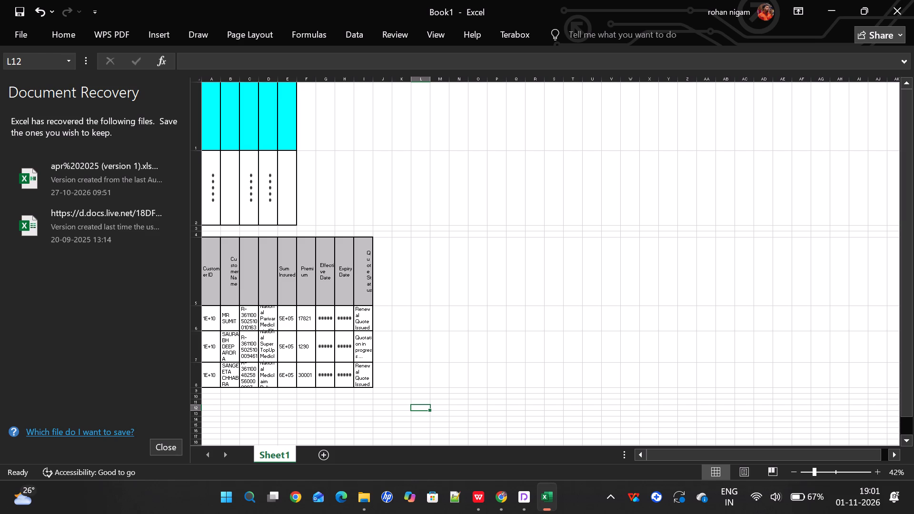
triple_click(637, 451)
left_click(637, 451)
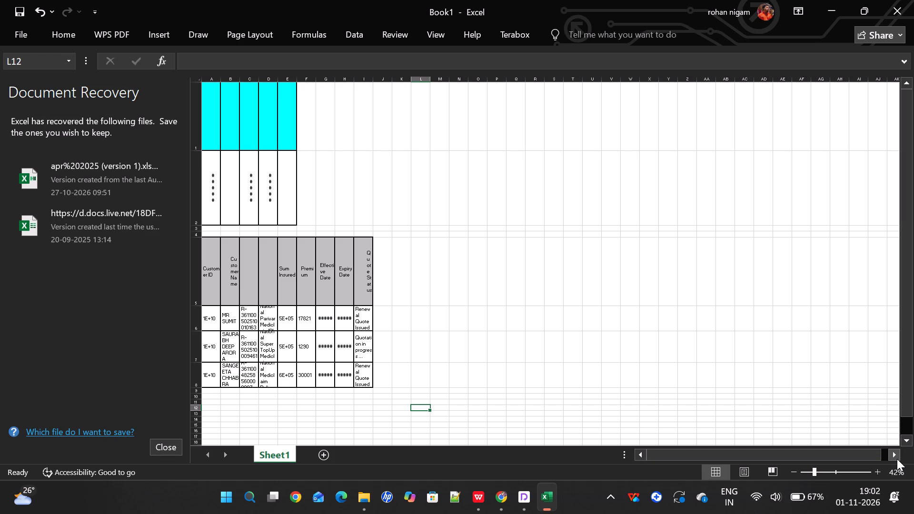
triple_click(896, 457)
double_click(896, 457)
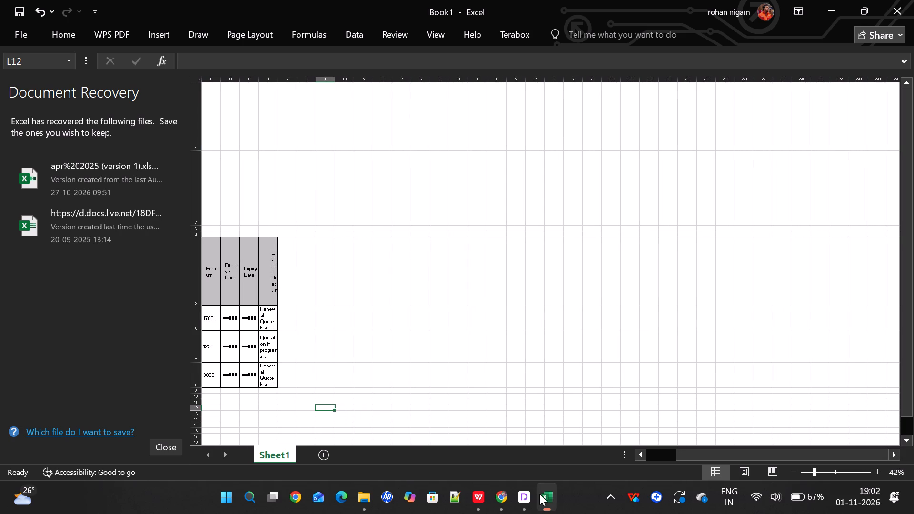
triple_click(642, 453)
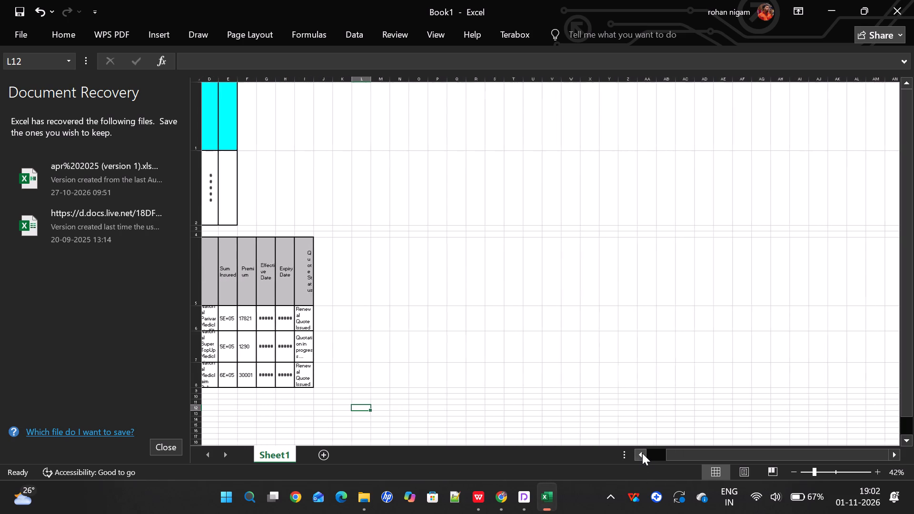
triple_click(642, 453)
triple_click(642, 453)
double_click(642, 453)
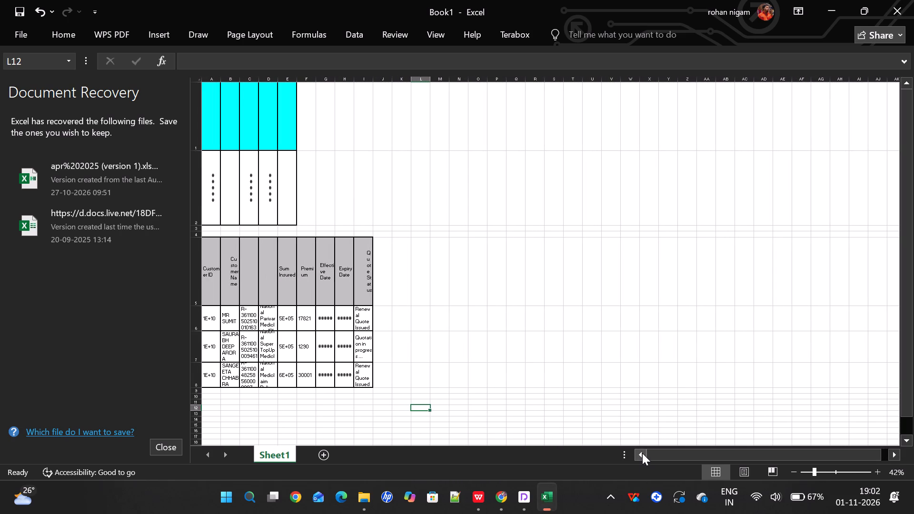
Compare the pasted tables with the originals in FilteredQuotations (1).docx in WPS Office, leaving the document in front with its tables deselected.
key("alt+Tab")
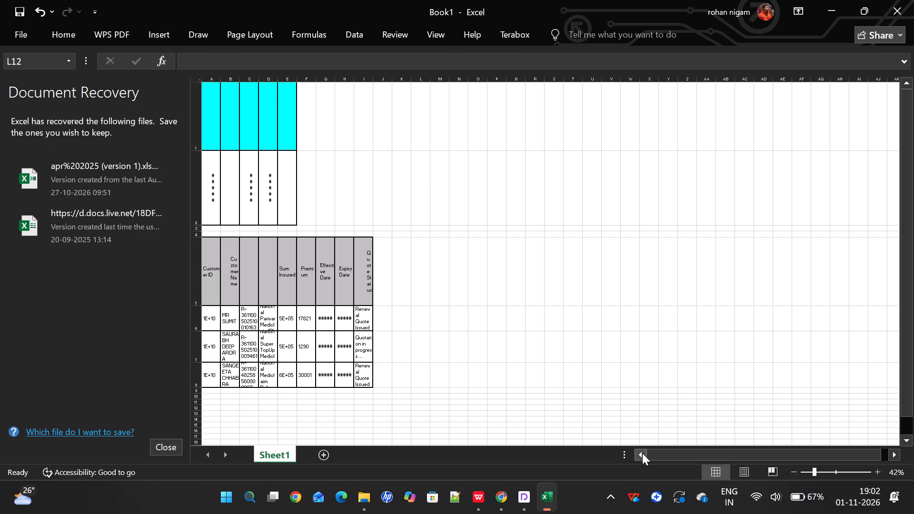
key("alt+Tab")
key("alt+Tab")
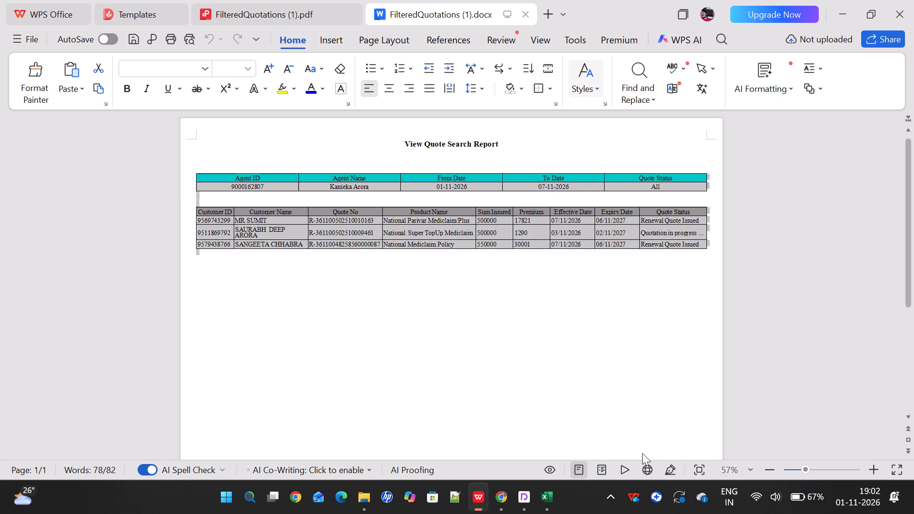
key("alt+Tab")
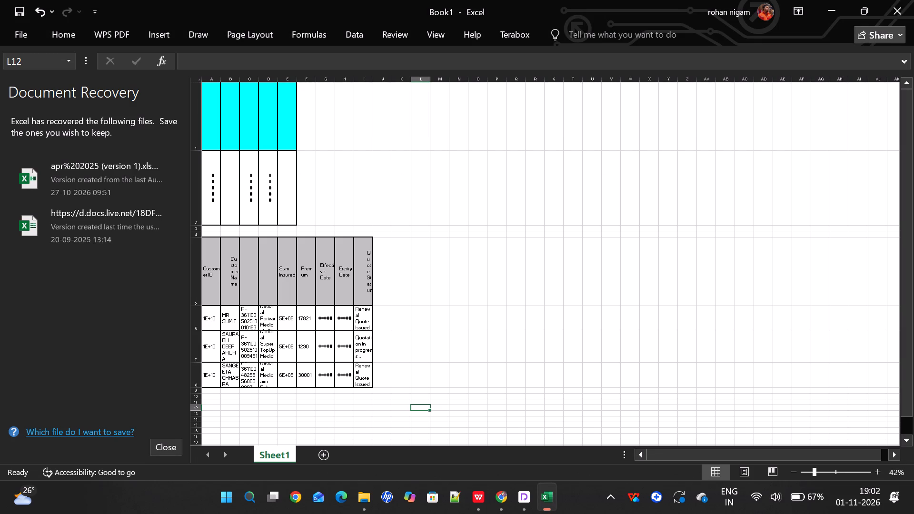
left_click(828, 4)
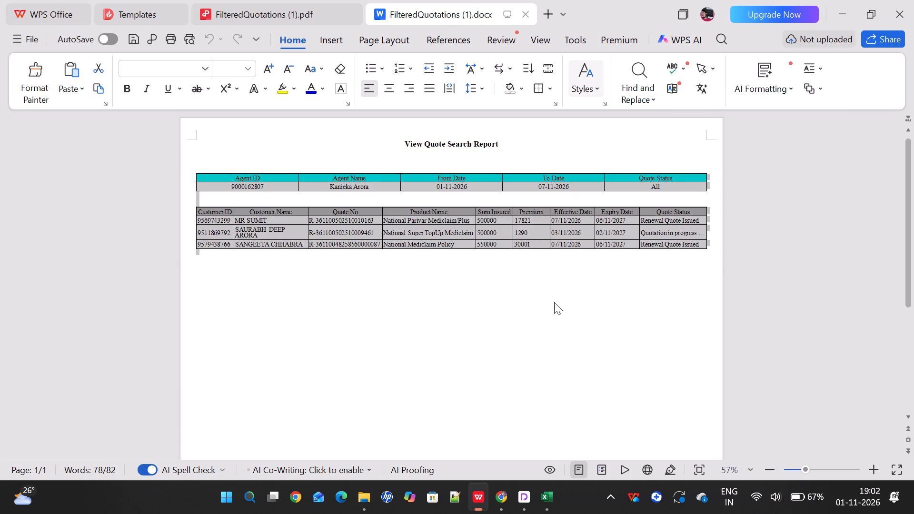
left_click(554, 302)
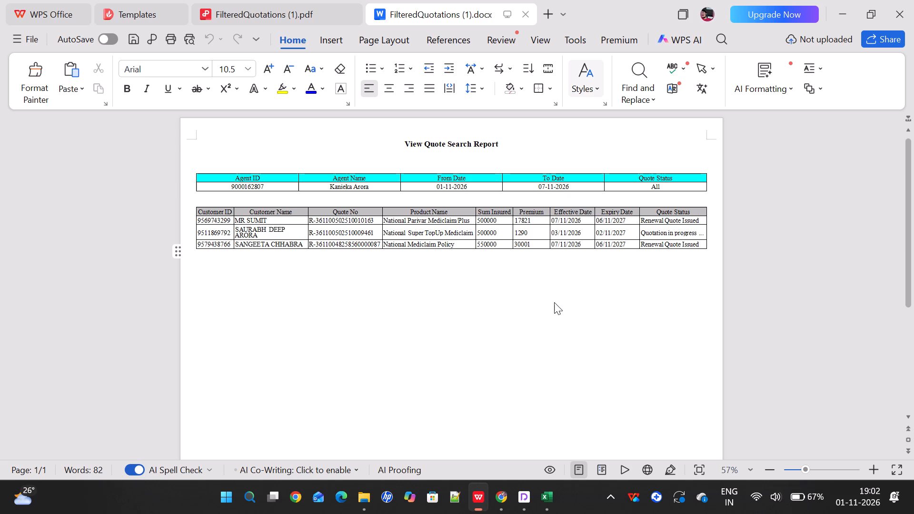
left_click(554, 302)
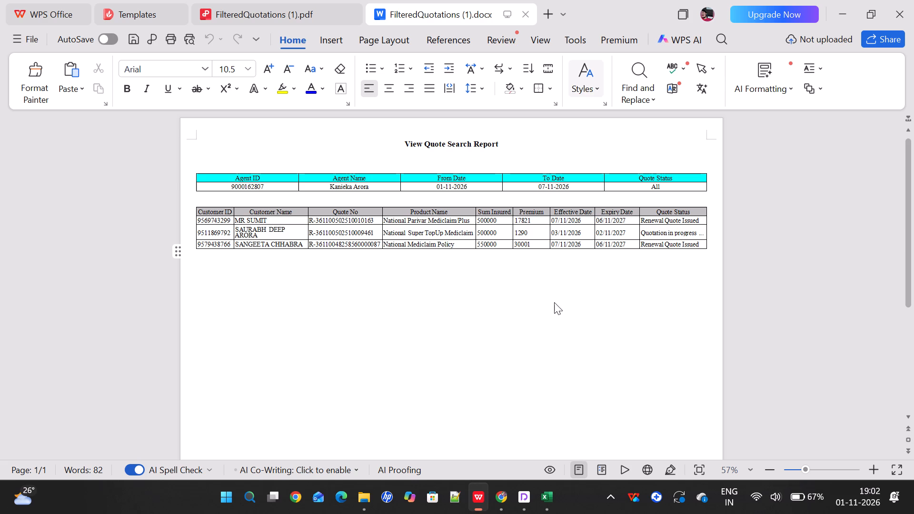
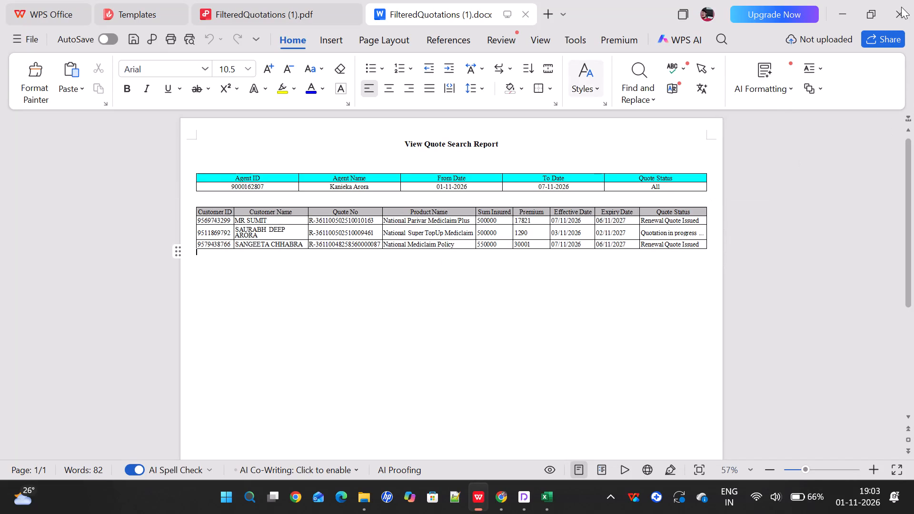
Minimize the Word document and switch to Chrome, bringing the National Insurance agent portal's renewal quotes page to the front.
left_click(837, 11)
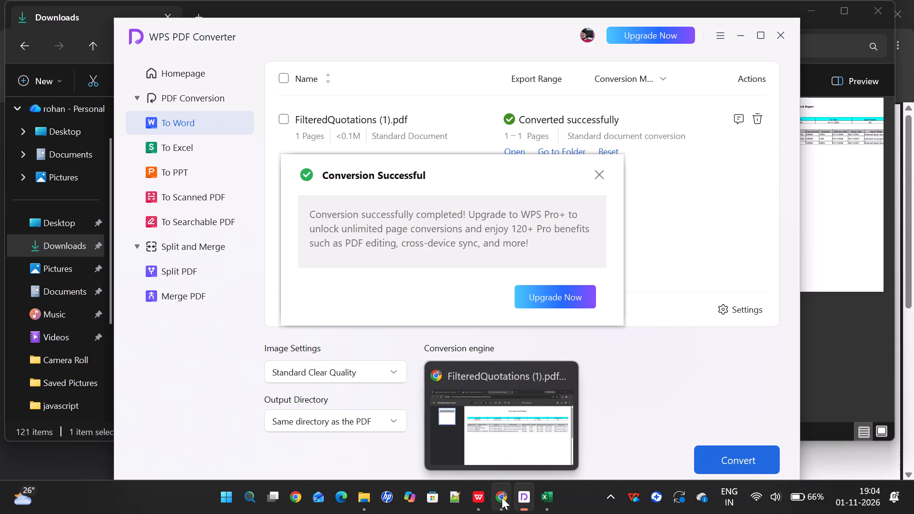
left_click(509, 439)
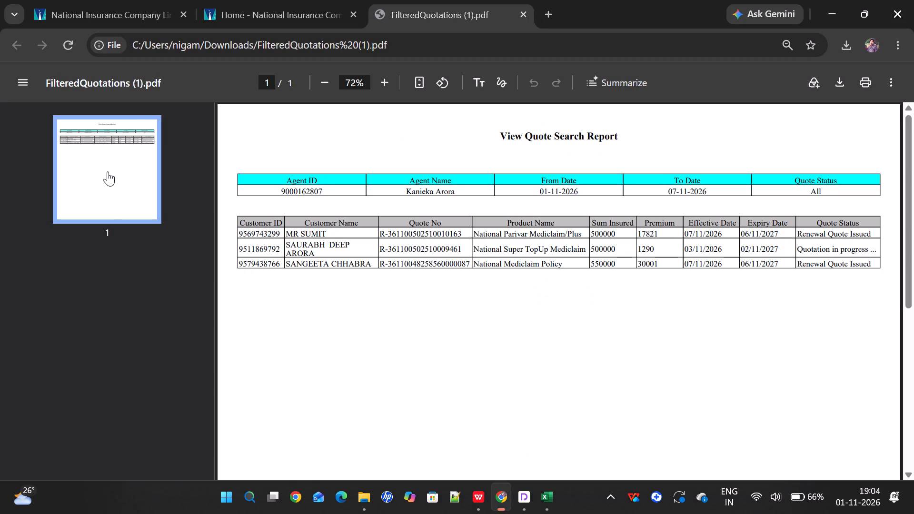
left_click(119, 11)
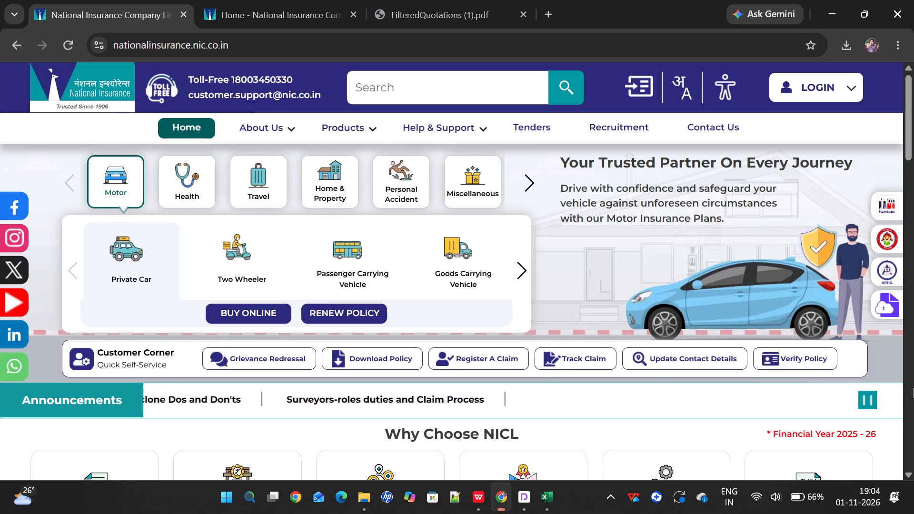
left_click(306, 16)
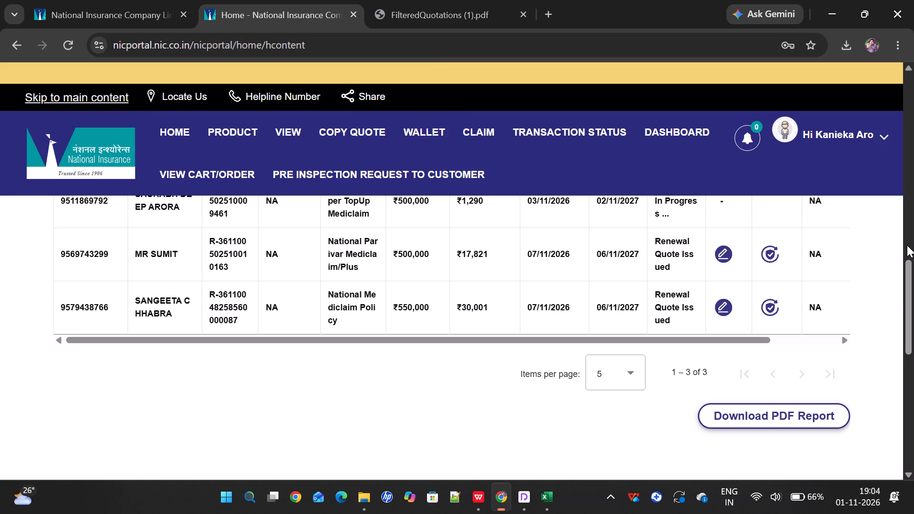
Search the Renew Policy quotes with From Date 08/11/2026 and To Date 14/11/2026.
key("Up")
key("Up")
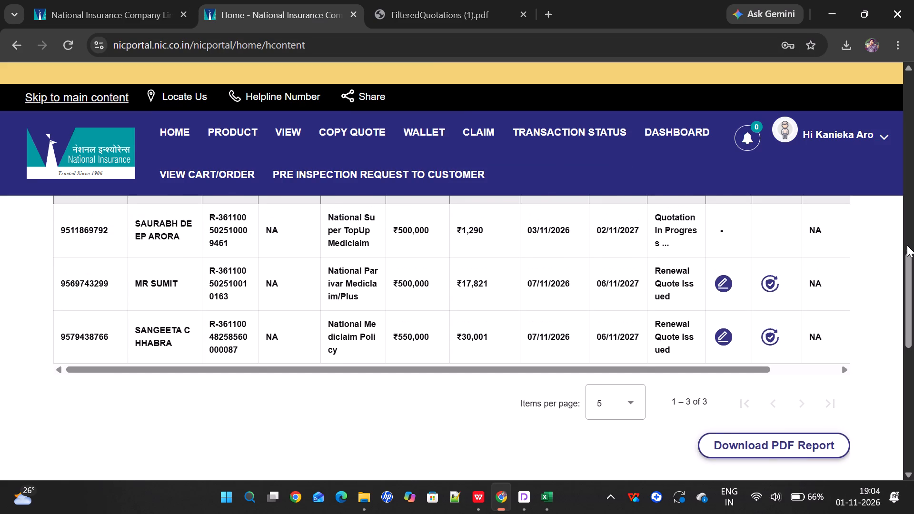
key("Up")
key("Up")
key("Up")
key("Up")
key("Up")
key("Up")
key("Up")
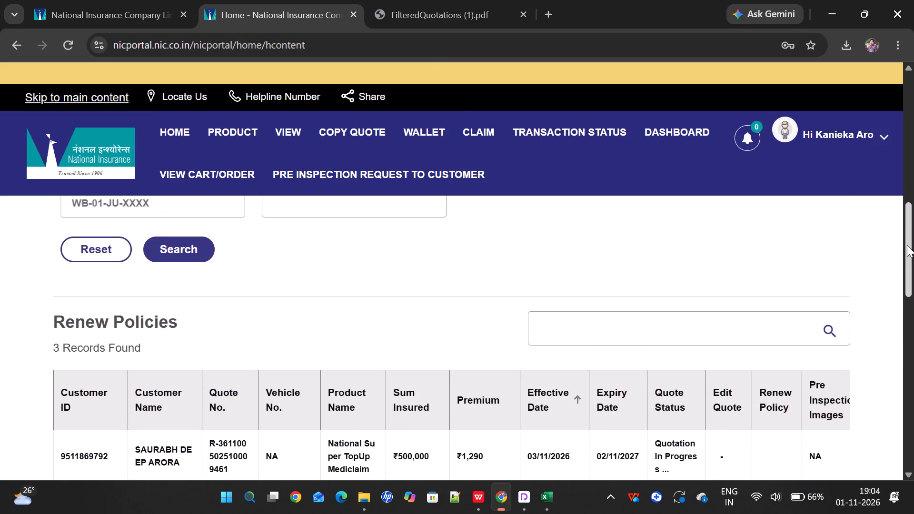
key("Up")
key("Up")
key("Up")
key("Up")
key("Up")
key("Up")
key("Up")
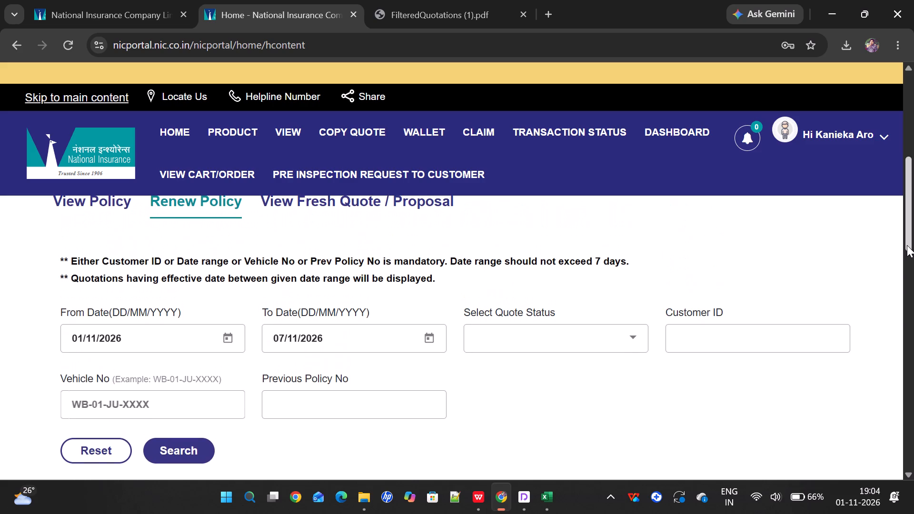
left_click(231, 338)
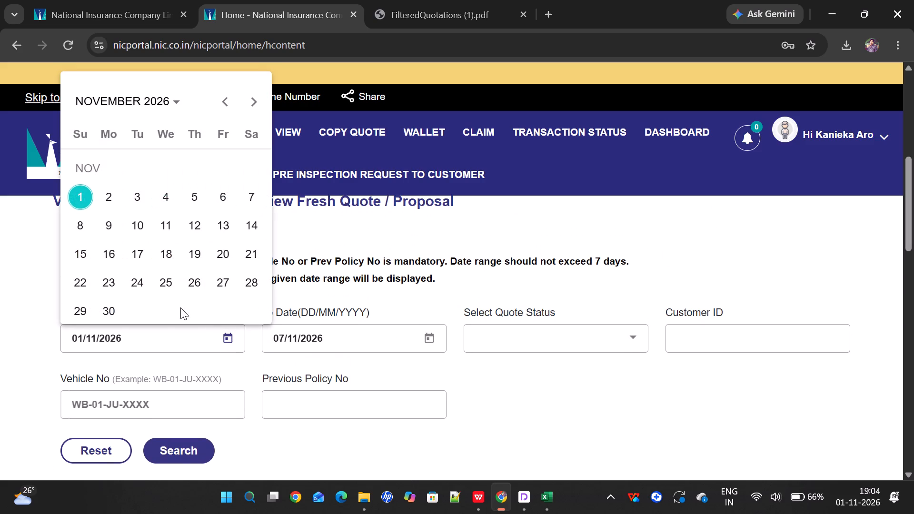
left_click(78, 223)
left_click(436, 335)
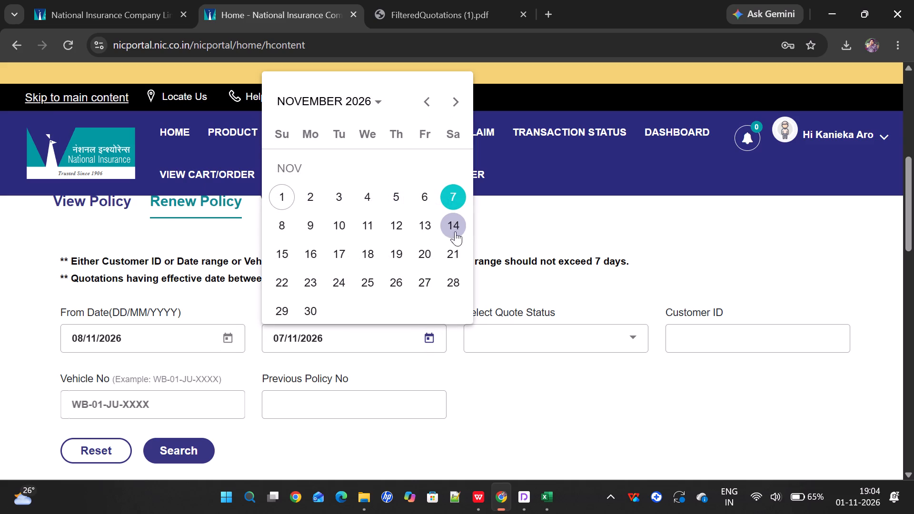
left_click(453, 227)
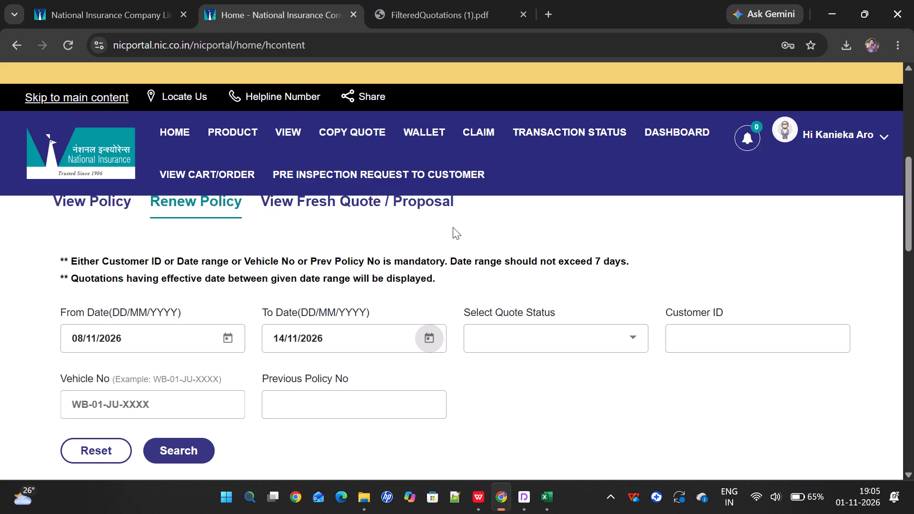
left_click(179, 450)
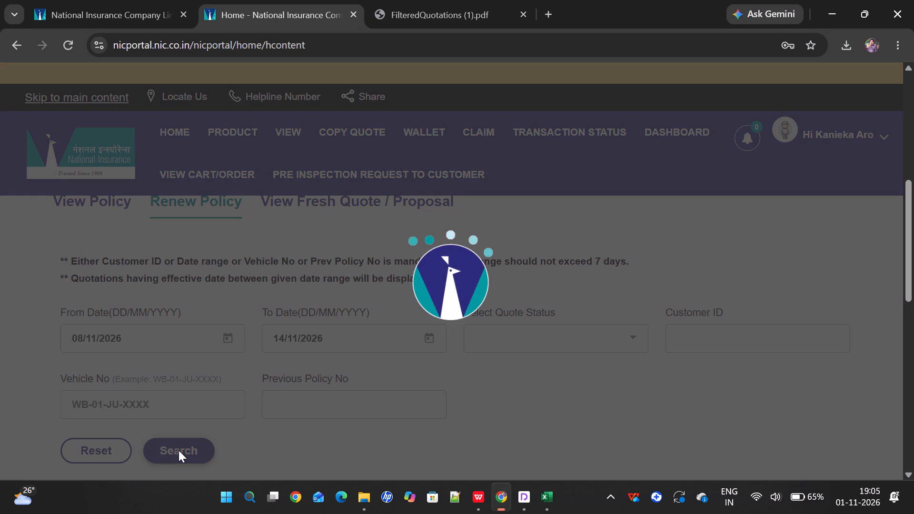
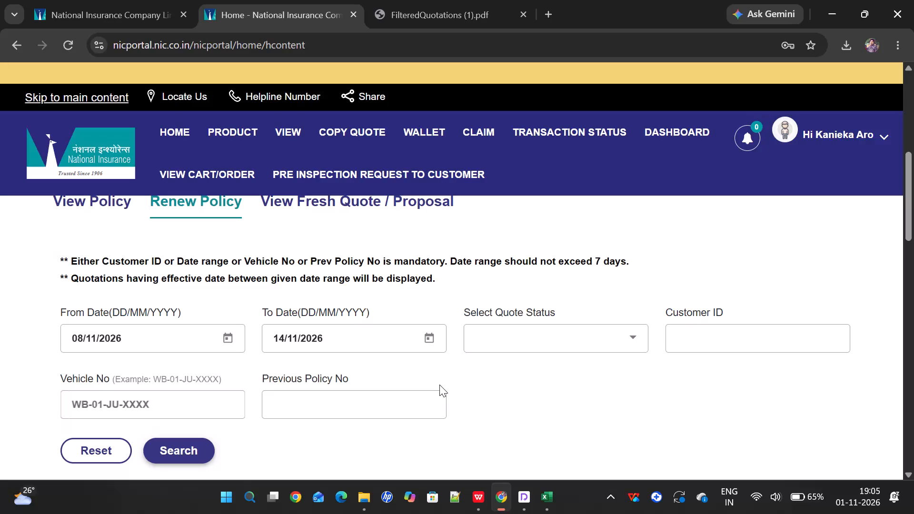
Download the PDF report of the 08/11/2026 to 14/11/2026 renewal quotes and open FilteredQuotations (2).pdf in WPS Office.
left_click(913, 258)
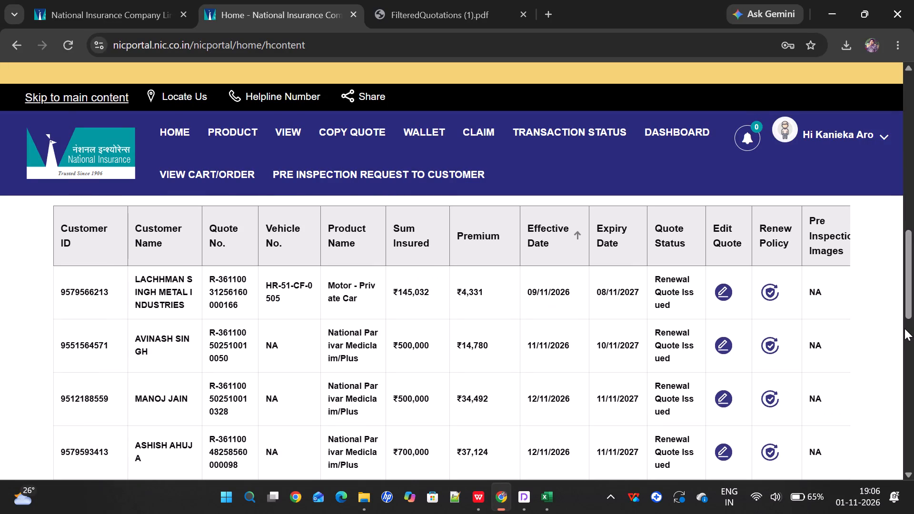
left_click(910, 328)
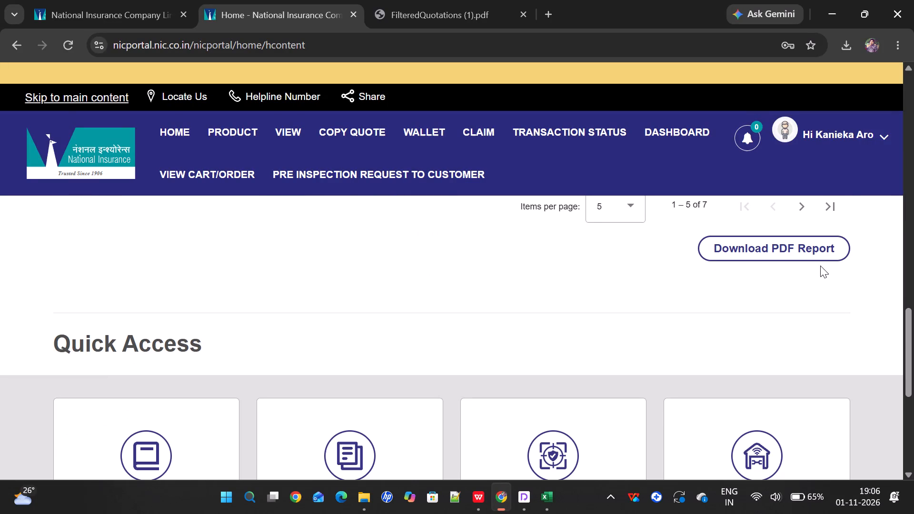
left_click(809, 243)
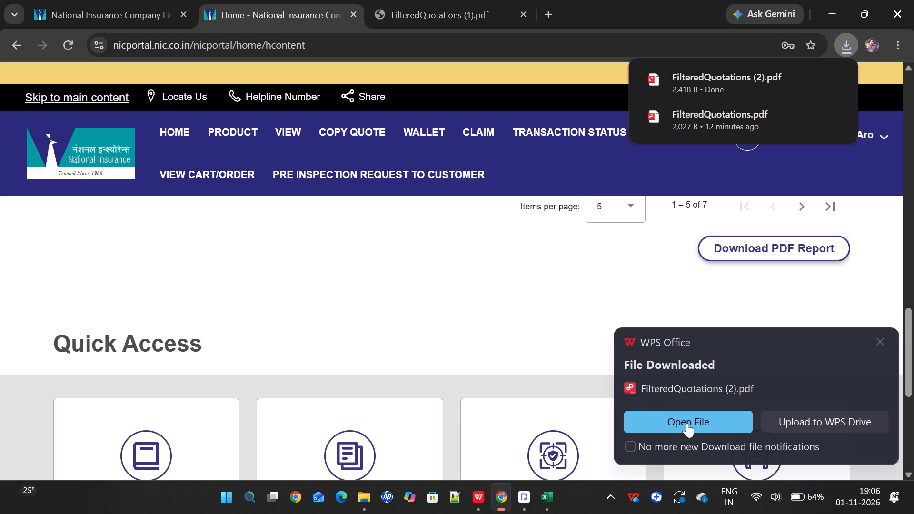
left_click(687, 423)
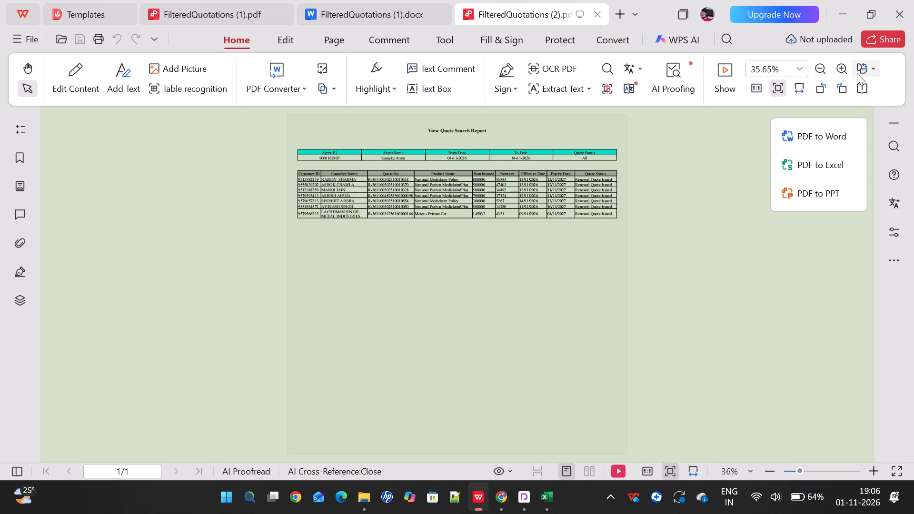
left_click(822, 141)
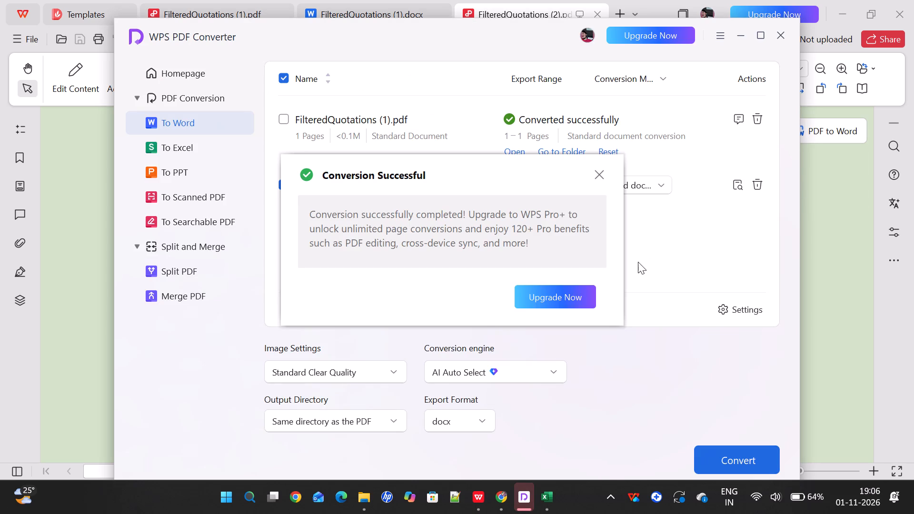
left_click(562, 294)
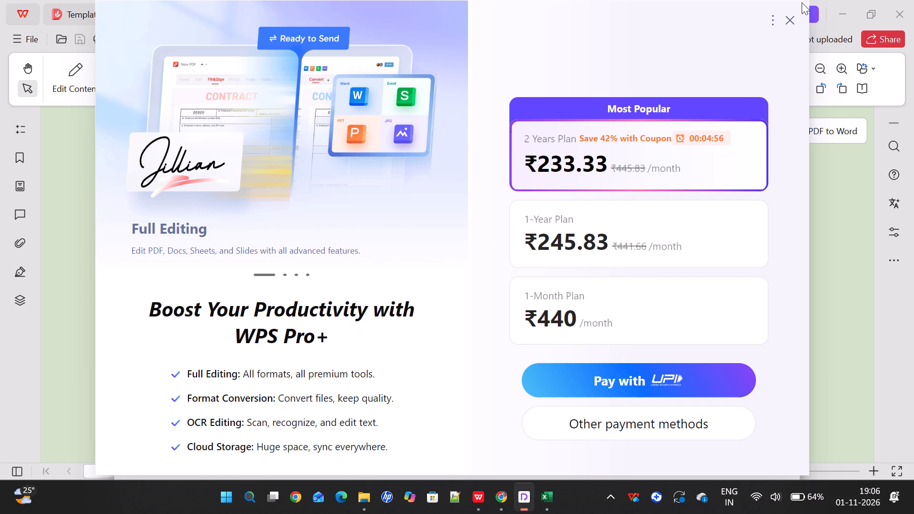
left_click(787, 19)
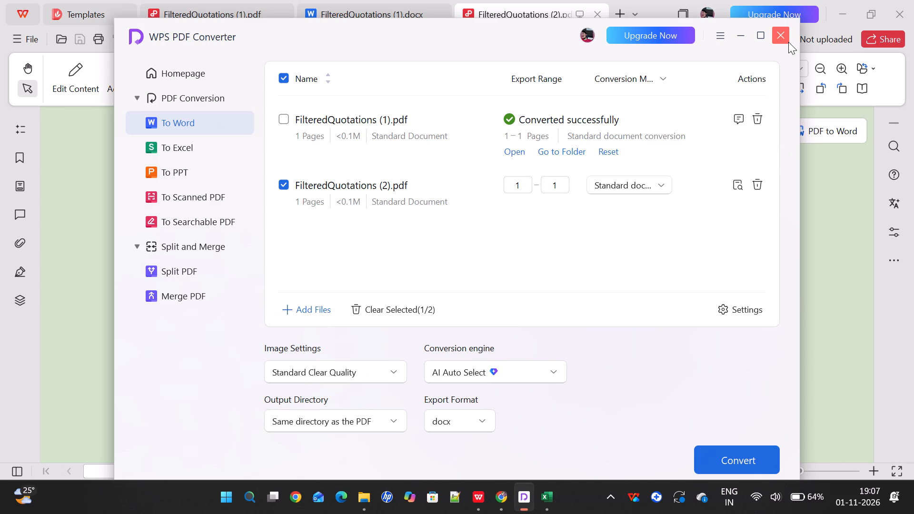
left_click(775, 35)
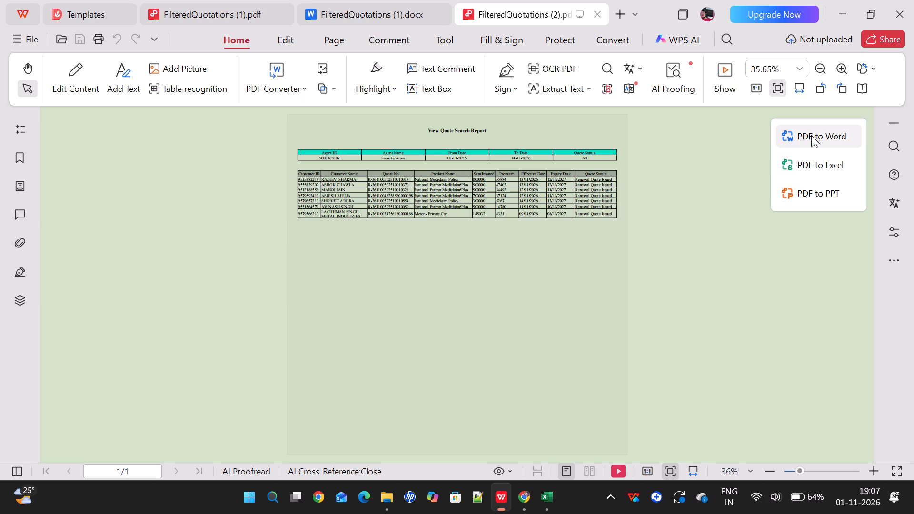
Convert FilteredQuotations (2).pdf to a Word document in docx format, using the conversion without an upgrade.
left_click(814, 134)
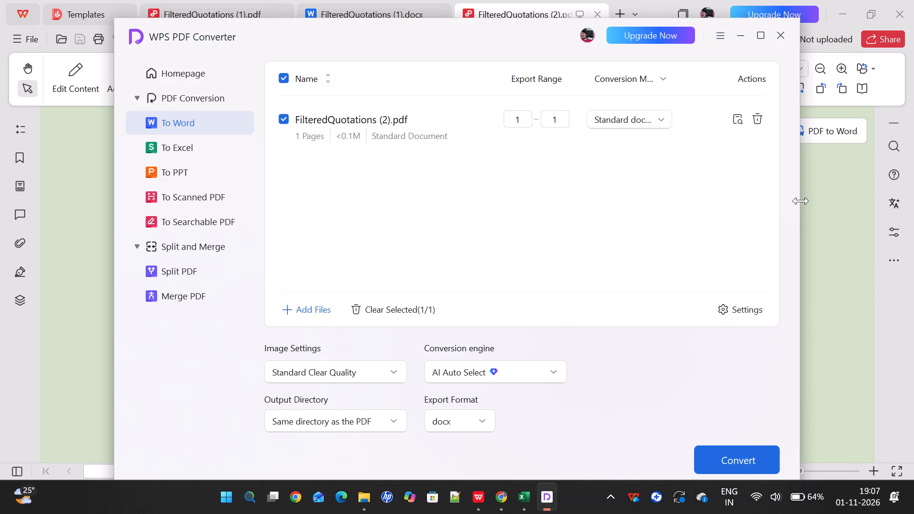
left_click(734, 454)
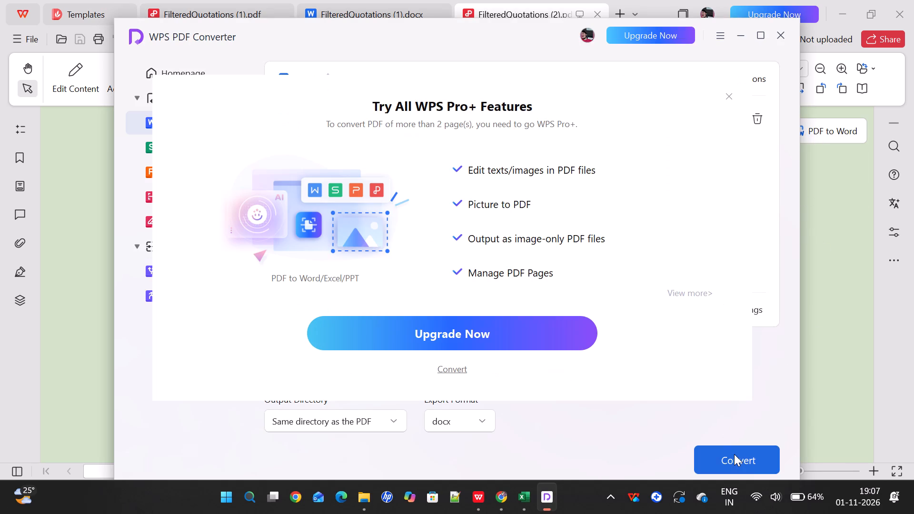
left_click(453, 366)
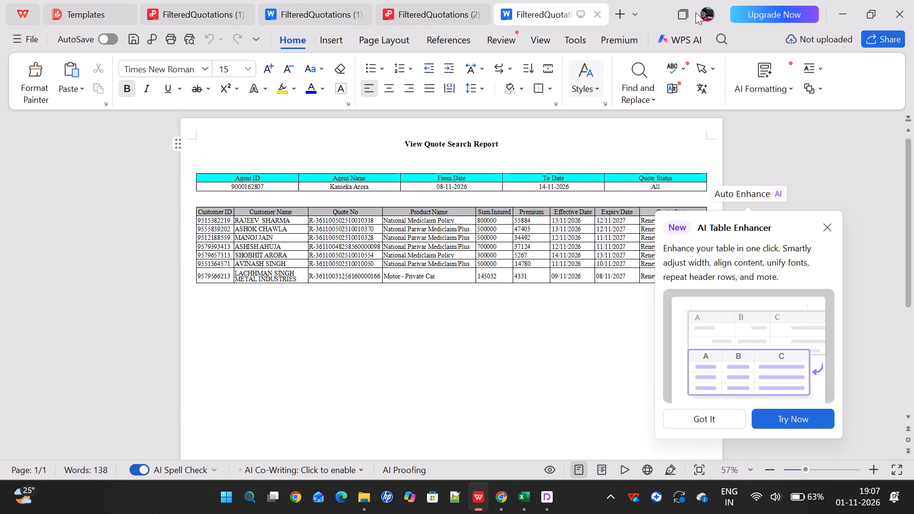
Minimize the converted Word document and close the PDF converter, returning to the insurance portal in Chrome.
left_click(841, 14)
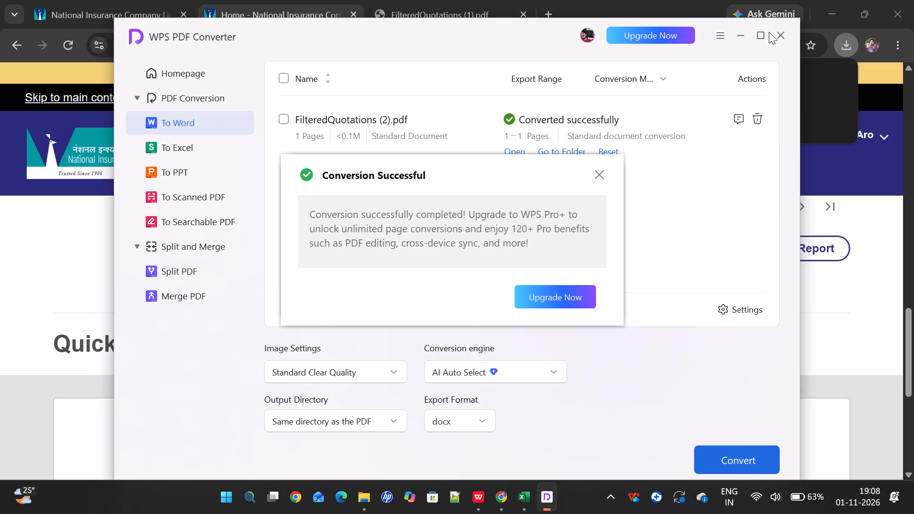
left_click(783, 36)
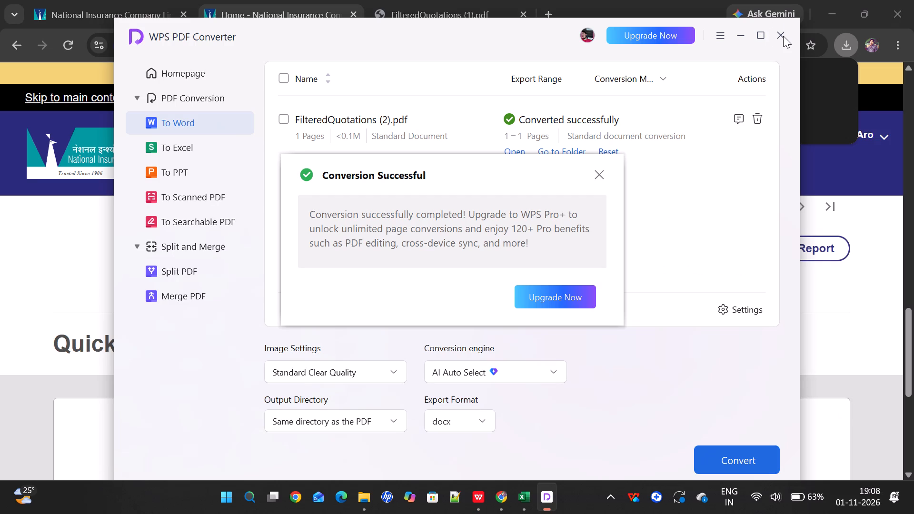
left_click(783, 36)
left_click(603, 174)
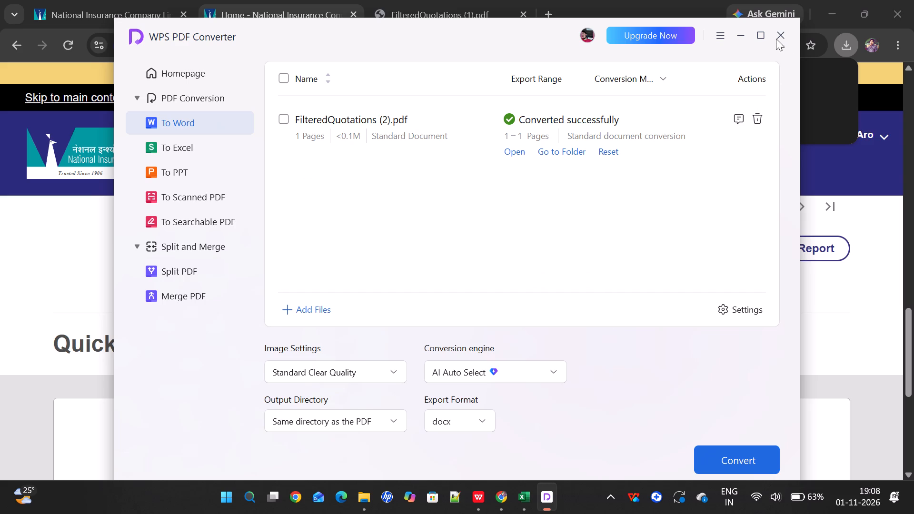
left_click(776, 37)
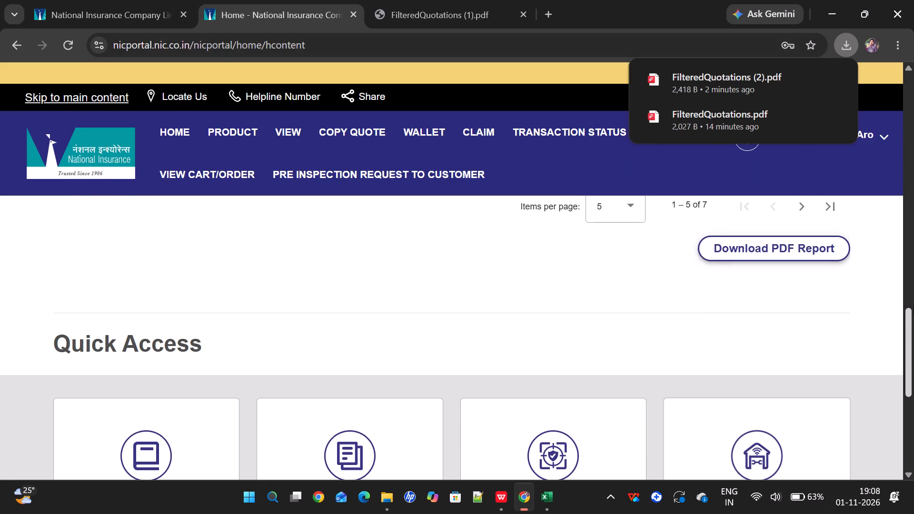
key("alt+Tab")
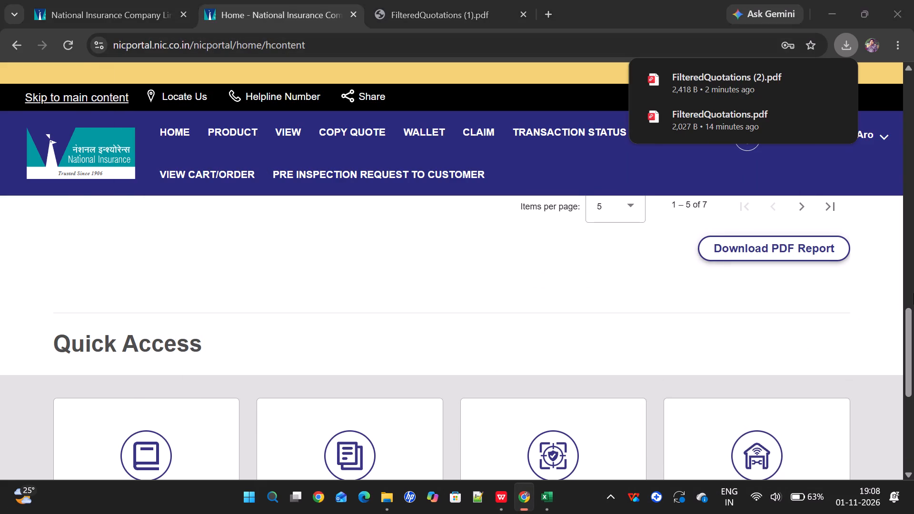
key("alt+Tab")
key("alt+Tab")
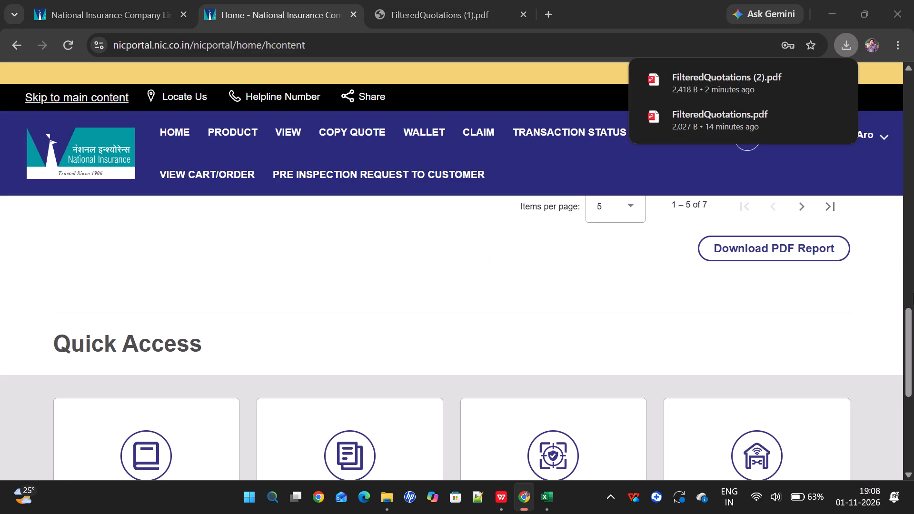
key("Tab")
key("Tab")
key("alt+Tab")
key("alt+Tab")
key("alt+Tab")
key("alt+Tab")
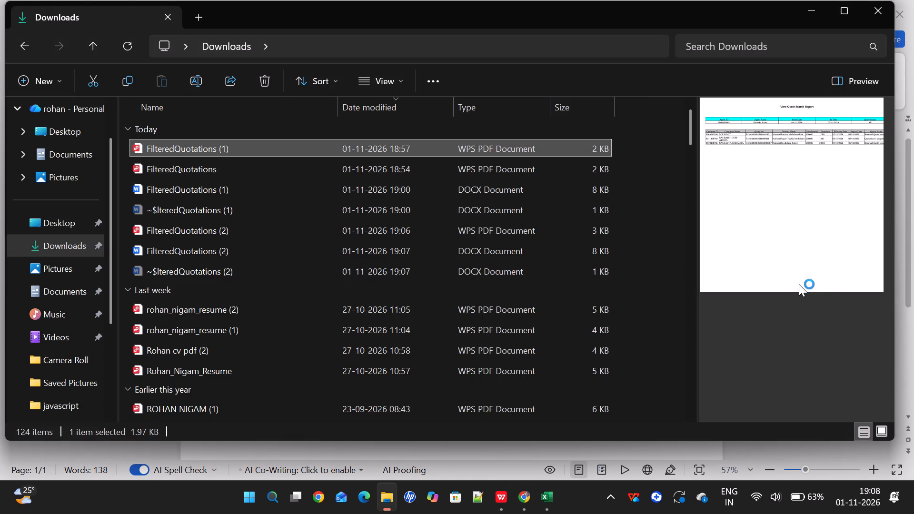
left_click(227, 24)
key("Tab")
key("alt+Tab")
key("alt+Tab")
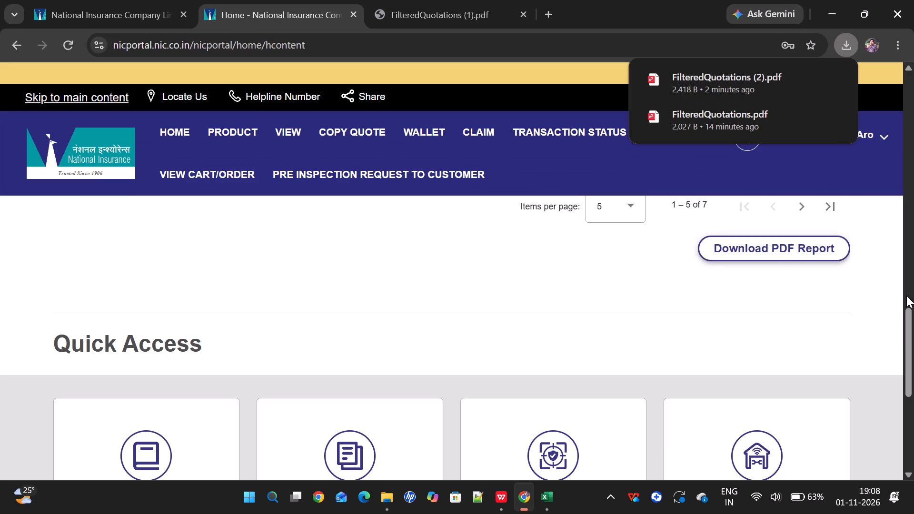
Search the Renew Policy quotes with From Date 15/11/2026 and To Date 21/11/2026.
key("Up")
key("Up")
key("Up")
key("Up")
key("Up")
key("Up")
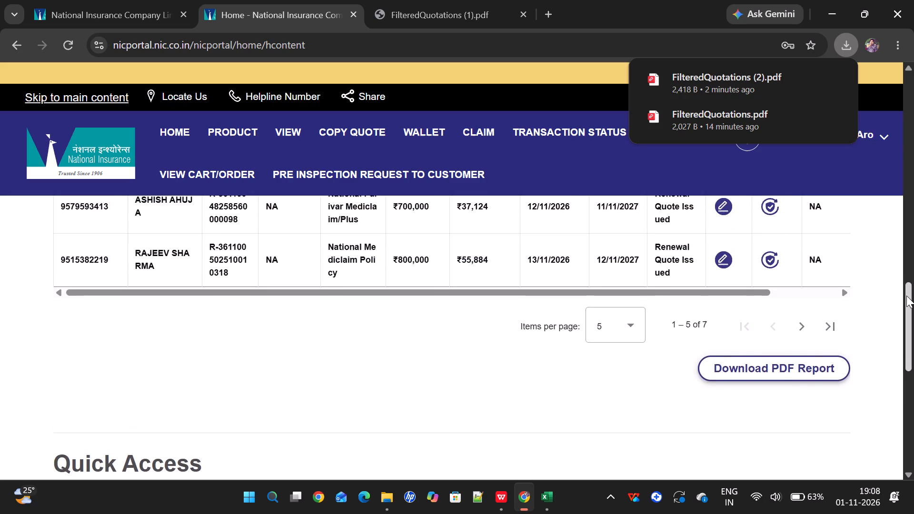
key("Up")
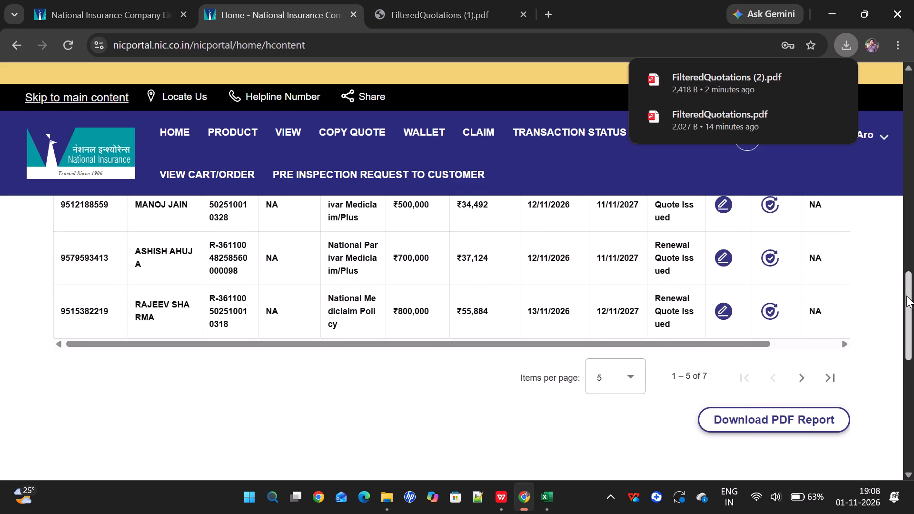
key("Up")
key("Up")
key("Up")
key("Up")
key("Up")
key("Up")
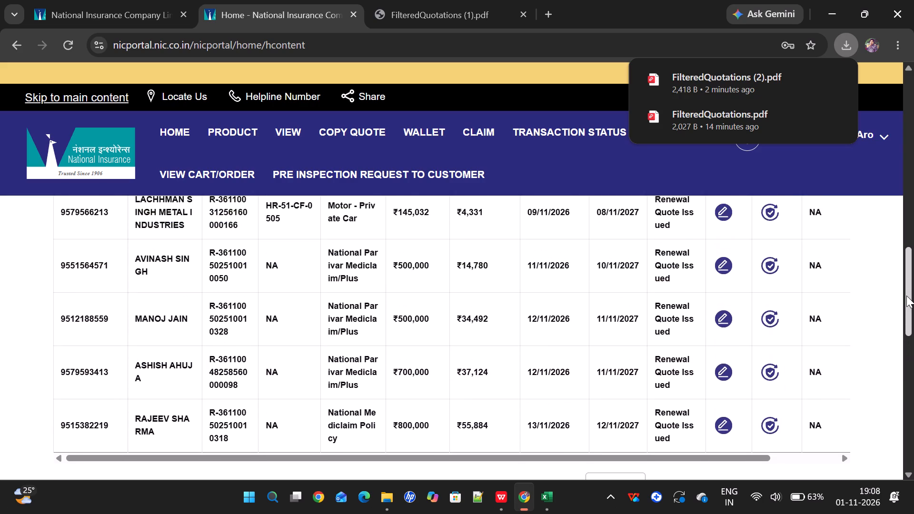
key("Up")
key("Up")
key("Up")
key("Up")
key("Up")
key("Up")
key("Up")
key("Up")
key("Up")
key("Up")
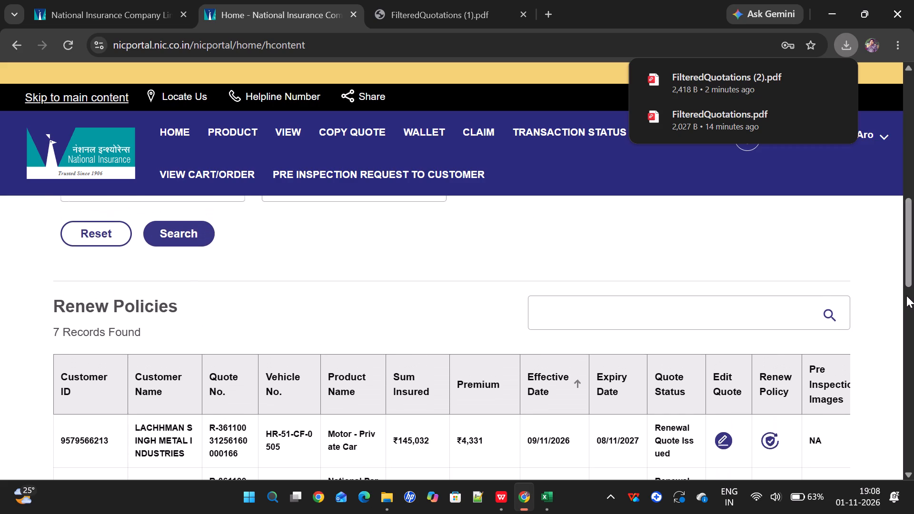
key("Up")
key("Up")
key("Up")
key("Up")
key("Up")
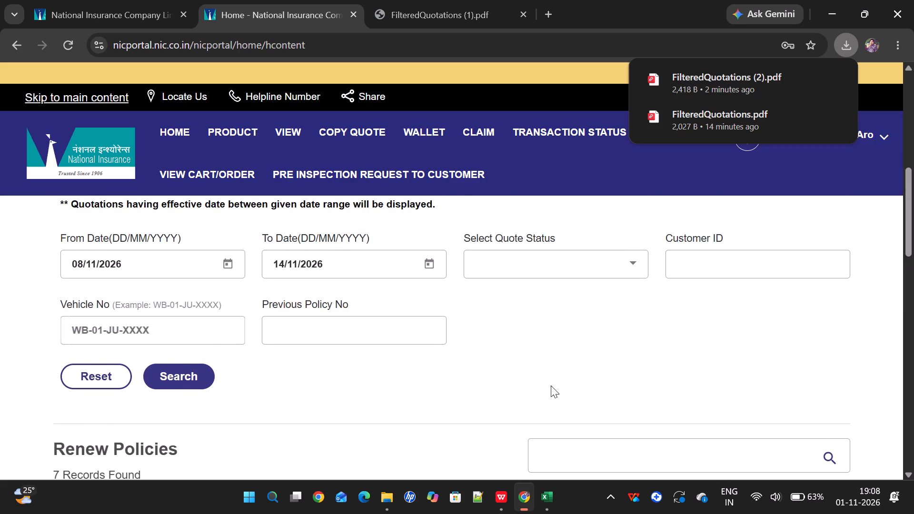
left_click(233, 261)
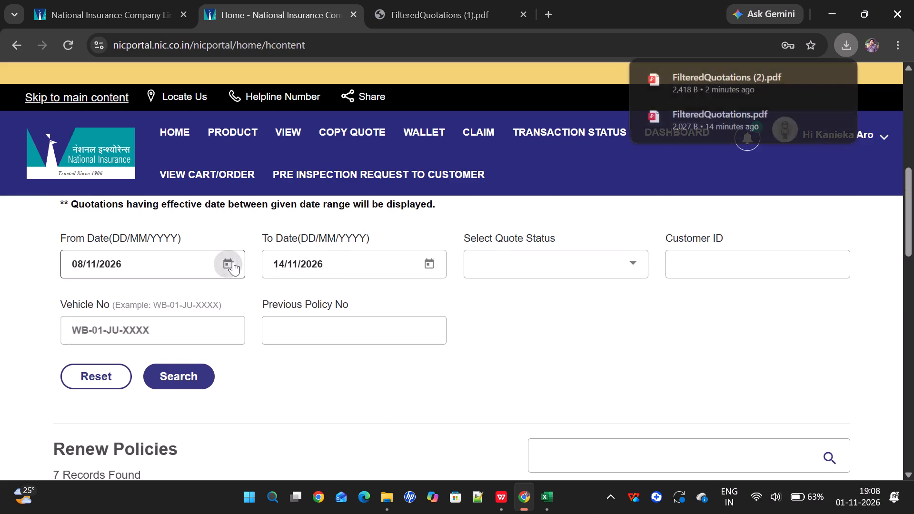
left_click(83, 398)
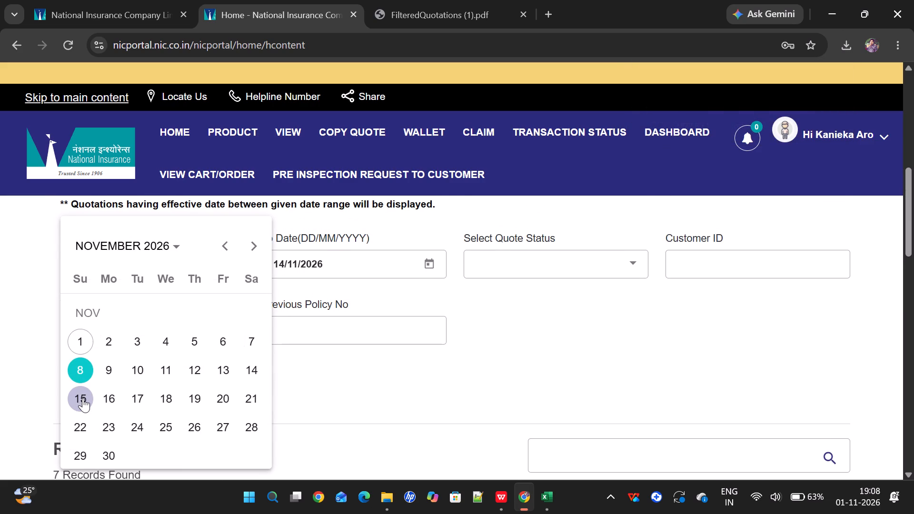
left_click(431, 264)
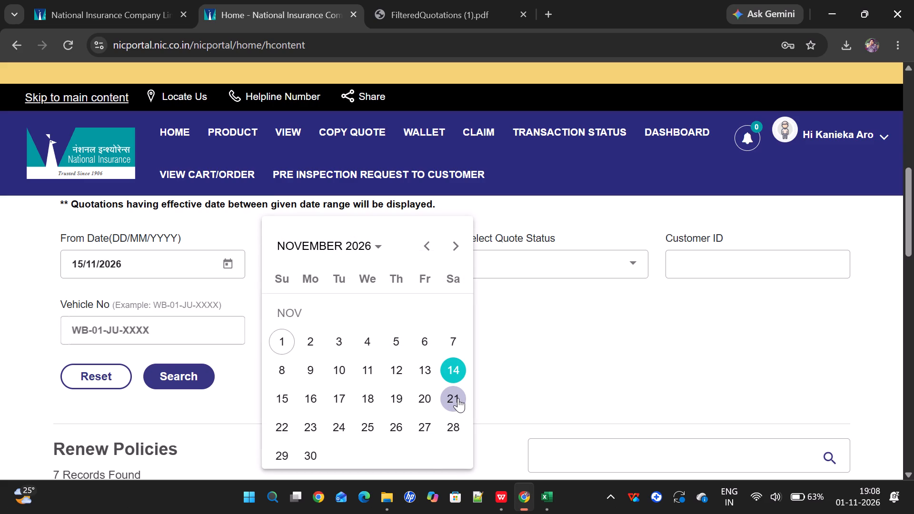
left_click(458, 398)
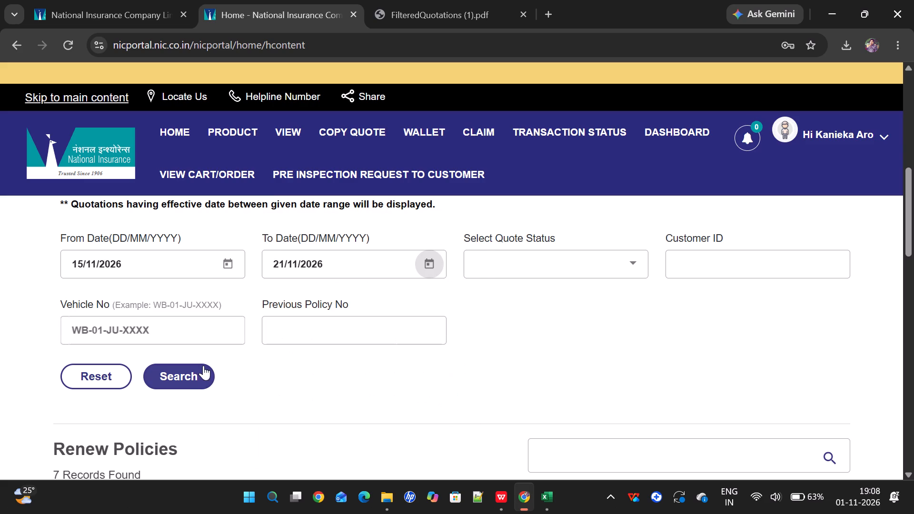
left_click(197, 379)
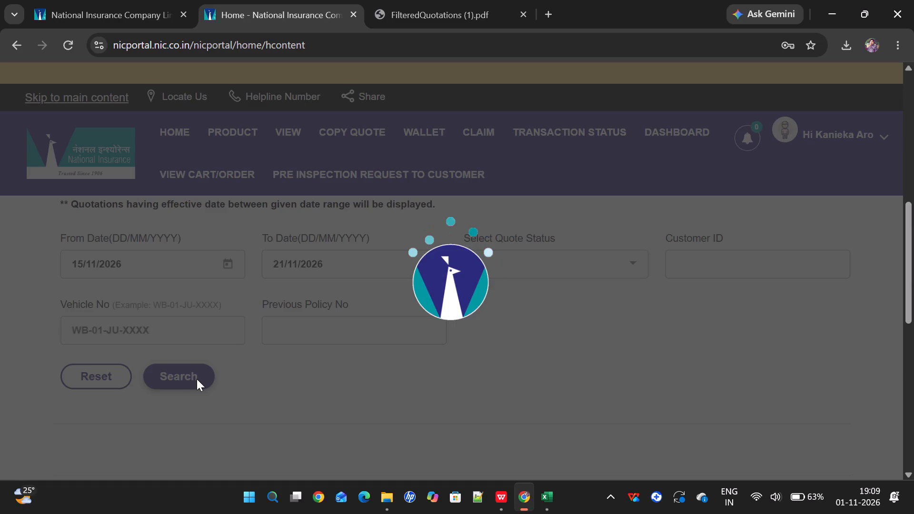
Download the PDF report of the 15/11/2026 to 21/11/2026 renewal quotes and open FilteredQuotations (3).pdf in WPS Office.
key("Down")
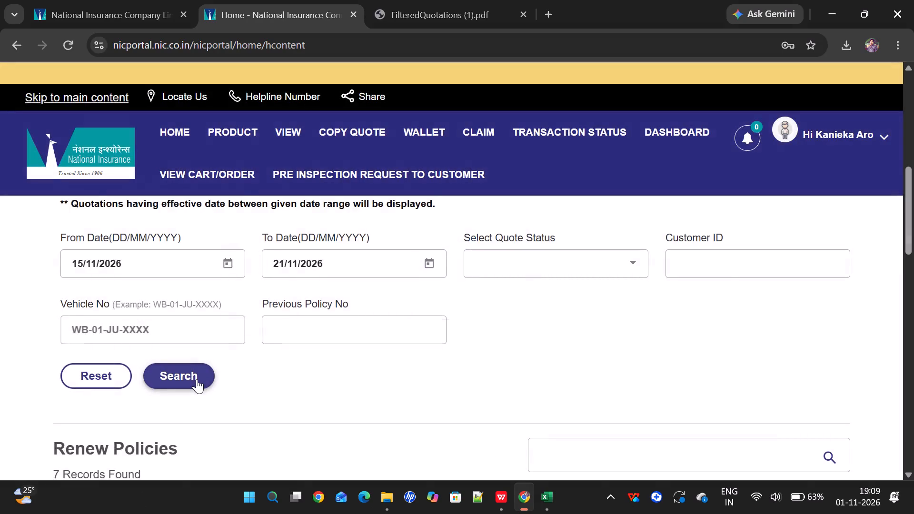
key("Down")
key("Down")
key("Down")
key("Down")
key("Down")
key("Down")
key("Down")
key("Down")
key("Down")
key("Down")
key("Down")
key("Down")
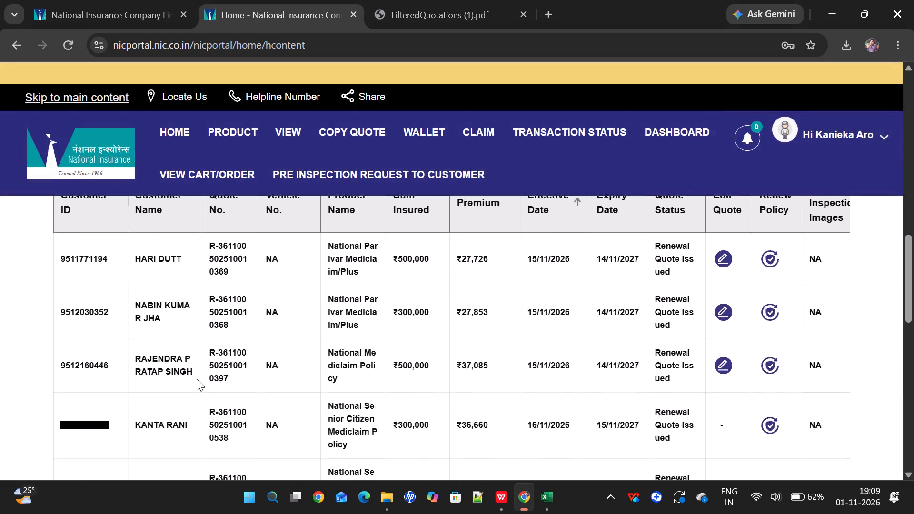
key("Down")
key("Down")
key("Down")
key("Down")
key("Down")
key("Down")
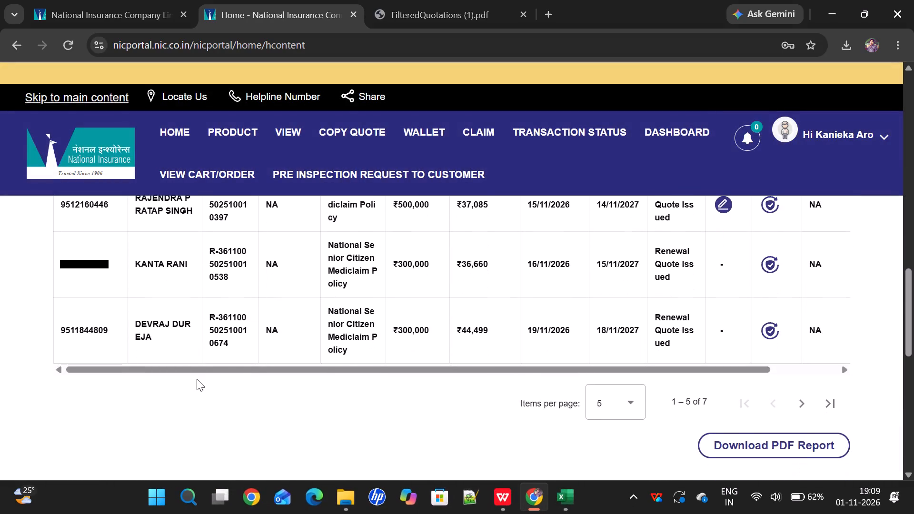
key("Down")
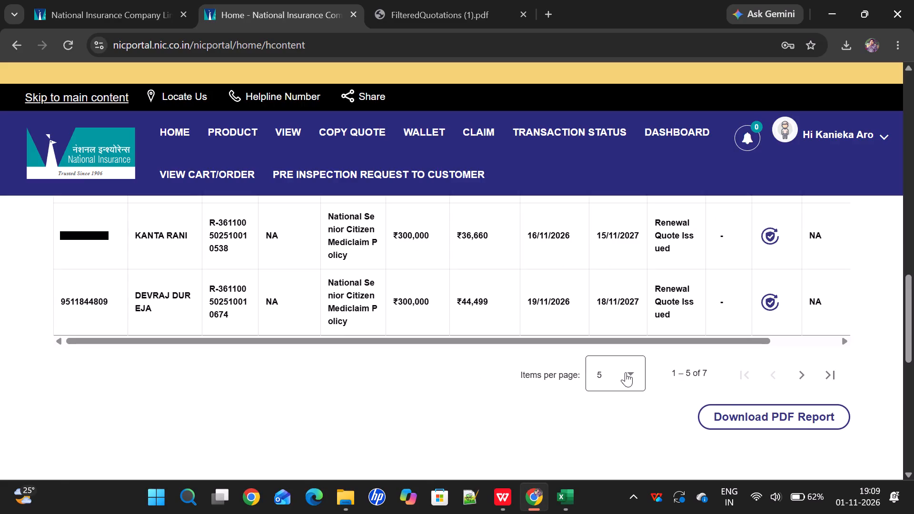
left_click(759, 413)
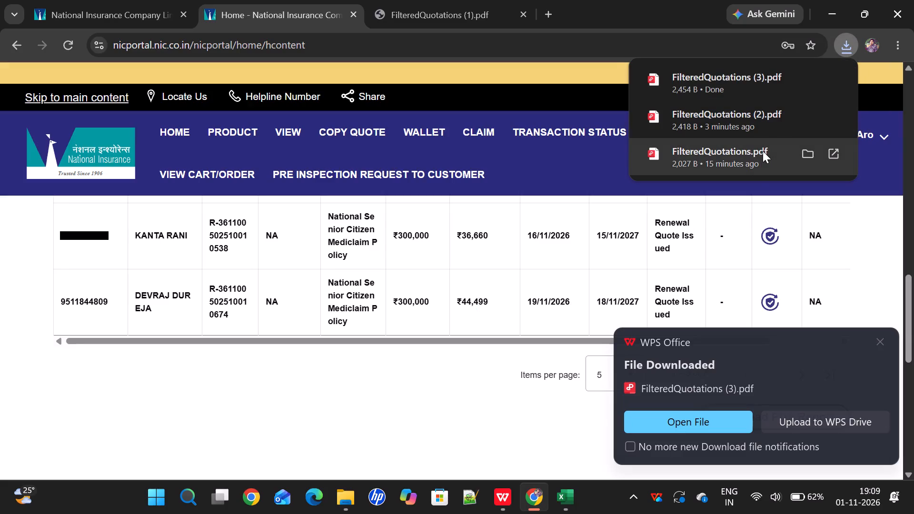
left_click(740, 79)
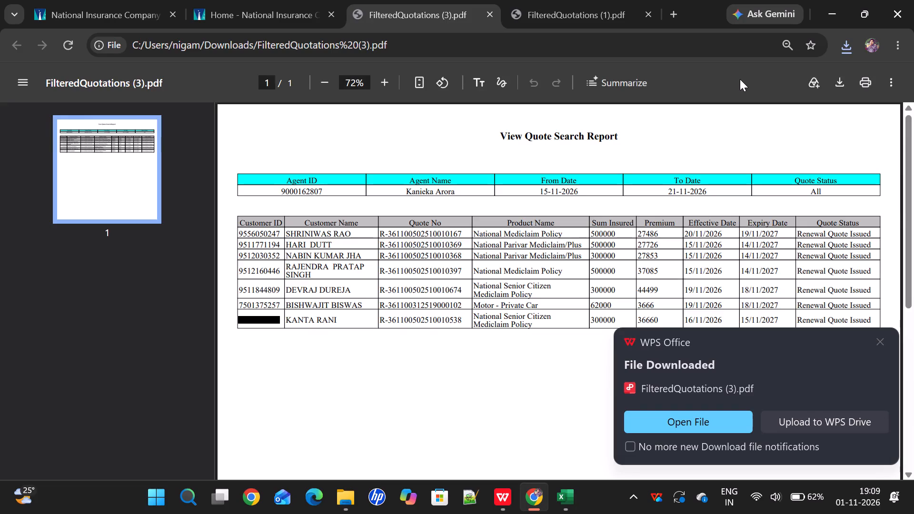
left_click(698, 135)
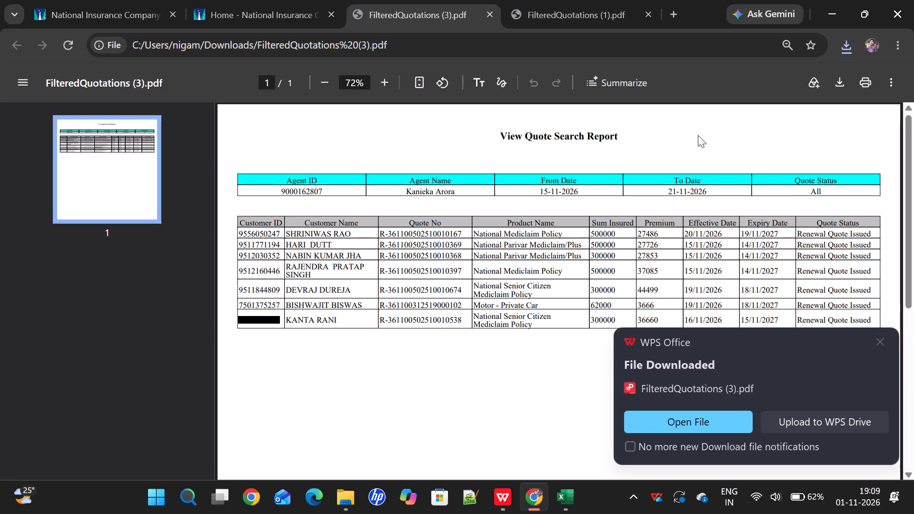
left_click(696, 423)
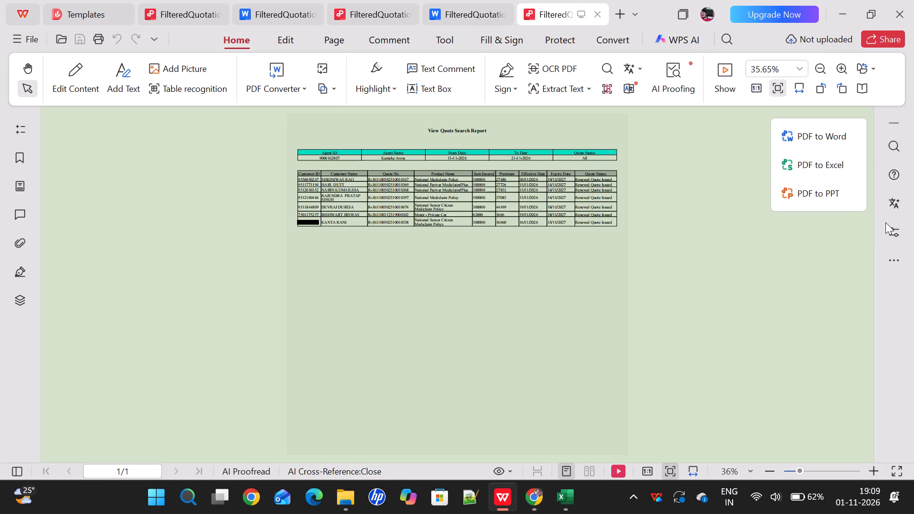
Convert FilteredQuotations (3).pdf to a Word document in docx format, using the conversion without an upgrade.
left_click(834, 140)
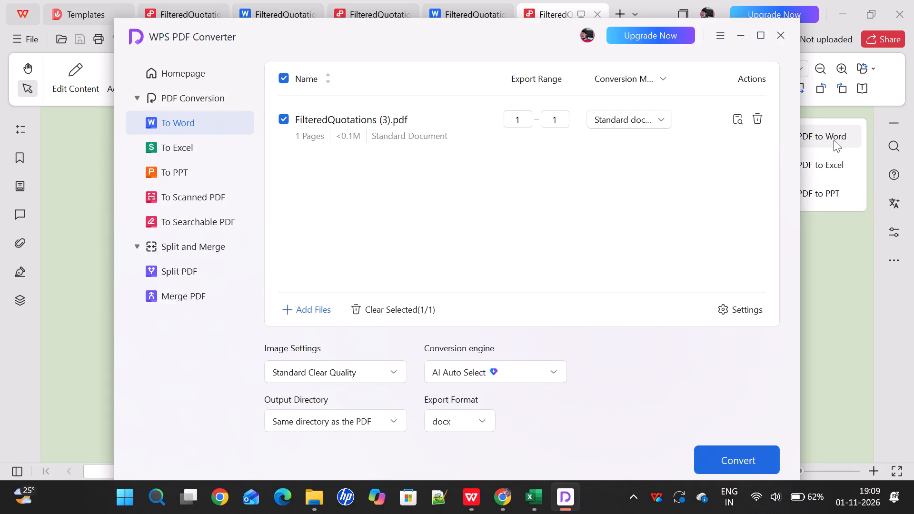
left_click(724, 464)
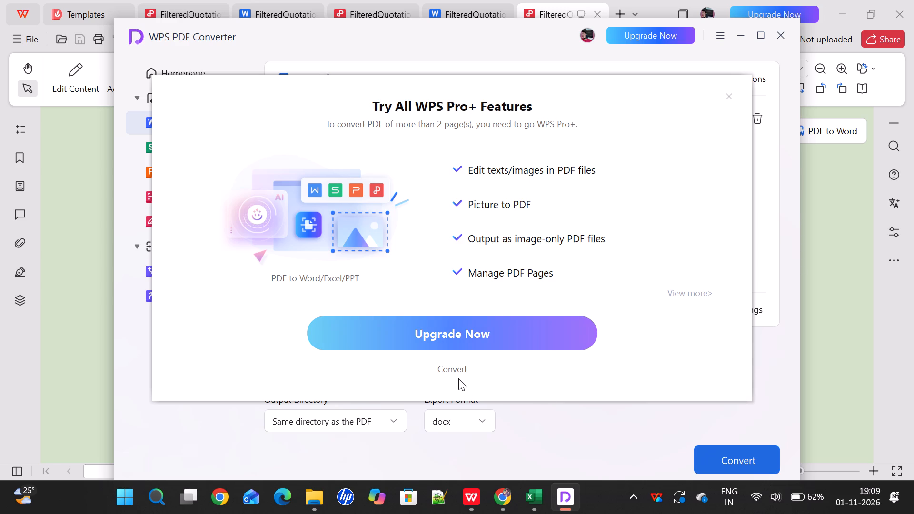
left_click(453, 367)
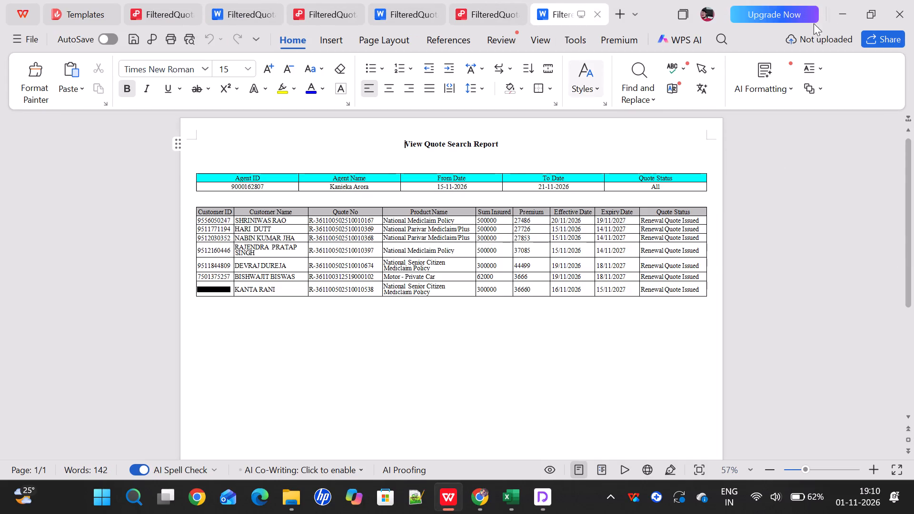
Minimize the converted Word document, dismiss the upgrade offer and close the PDF converter to get back to Chrome.
left_click(836, 8)
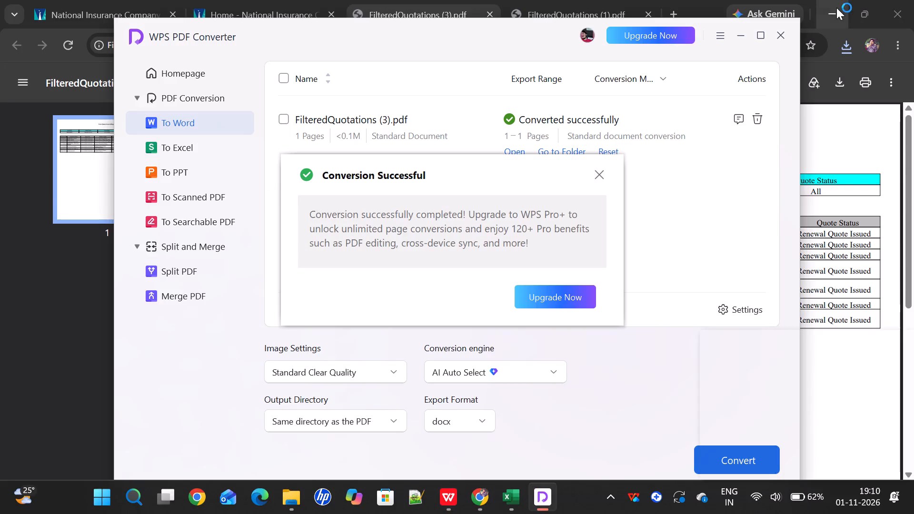
left_click(775, 35)
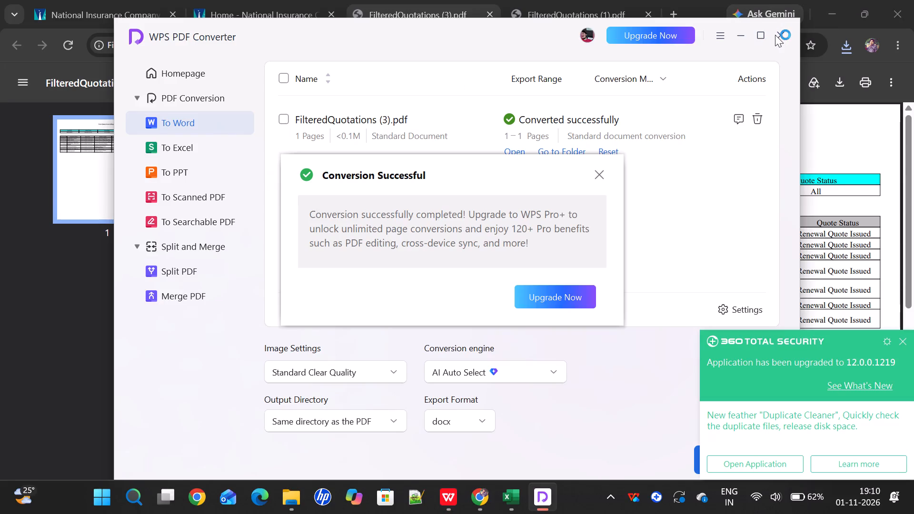
left_click(597, 175)
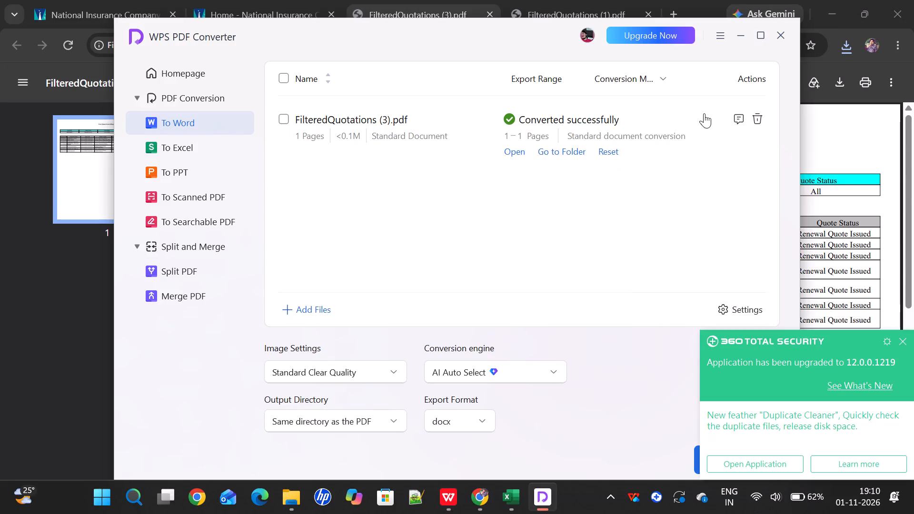
left_click(783, 36)
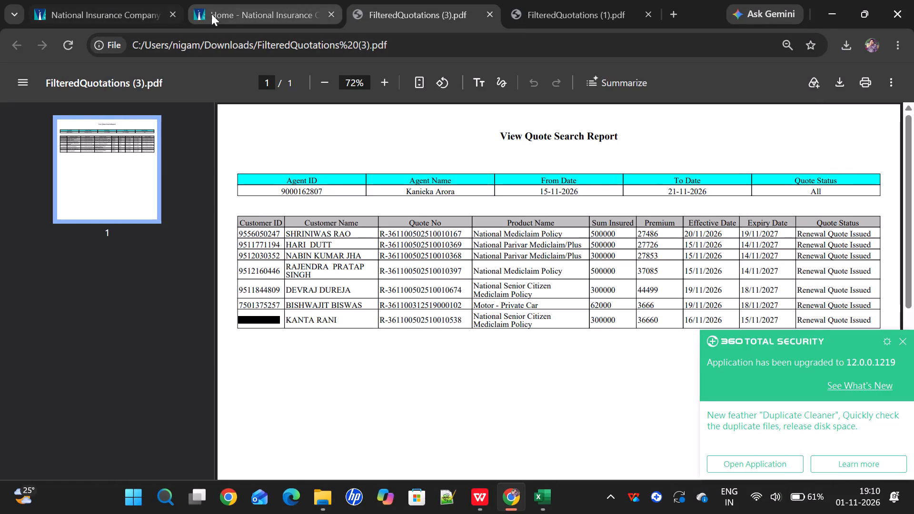
Search the portal's Renew Policy quotes with From Date 22/11/2026 and To Date 28/11/2026.
left_click(230, 14)
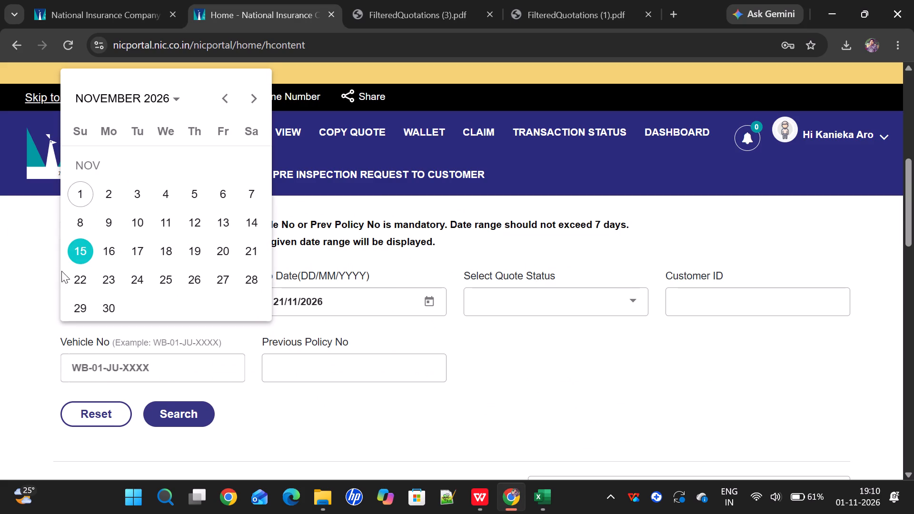
left_click(79, 277)
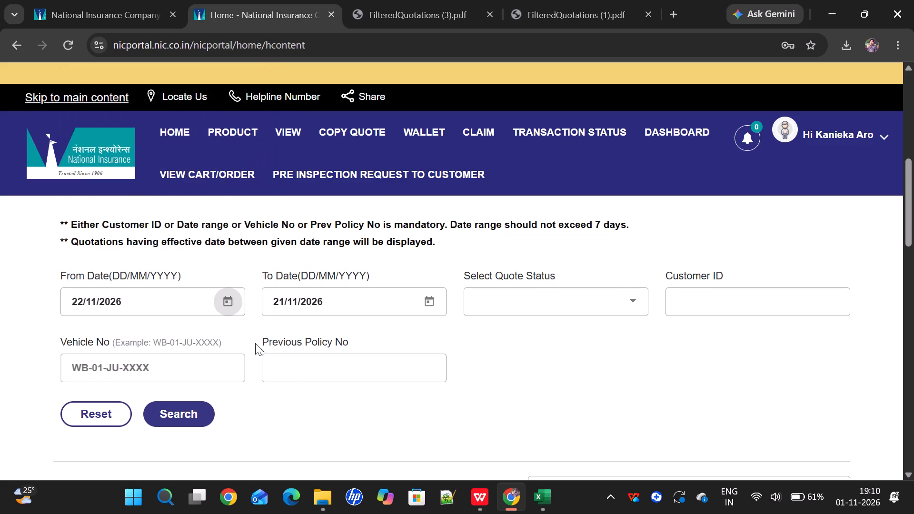
left_click(431, 299)
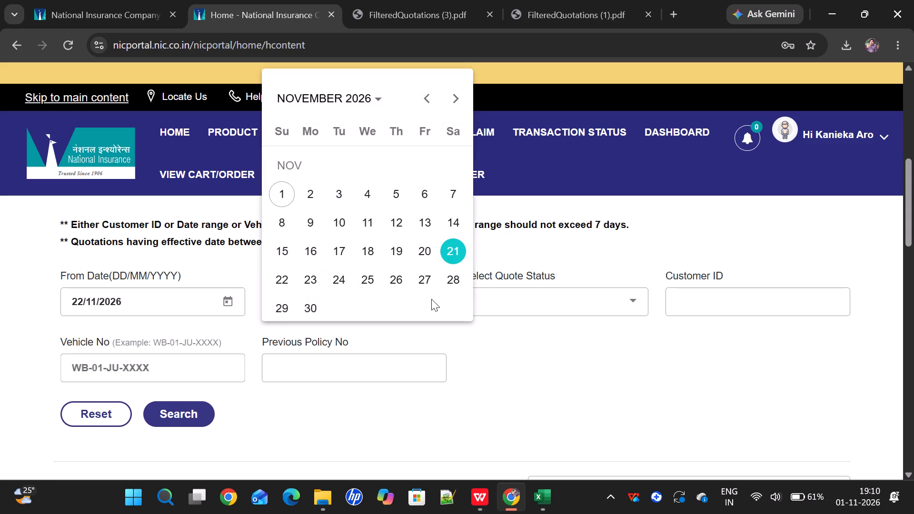
left_click(459, 280)
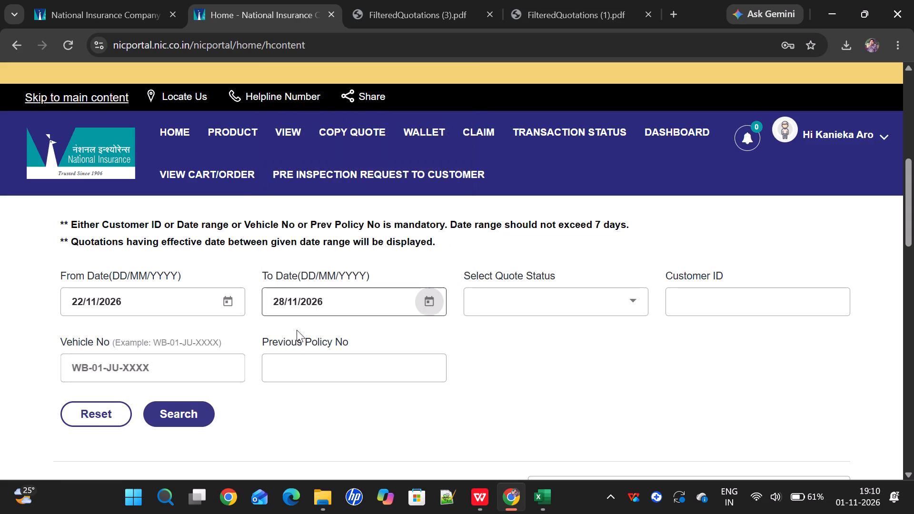
left_click(187, 410)
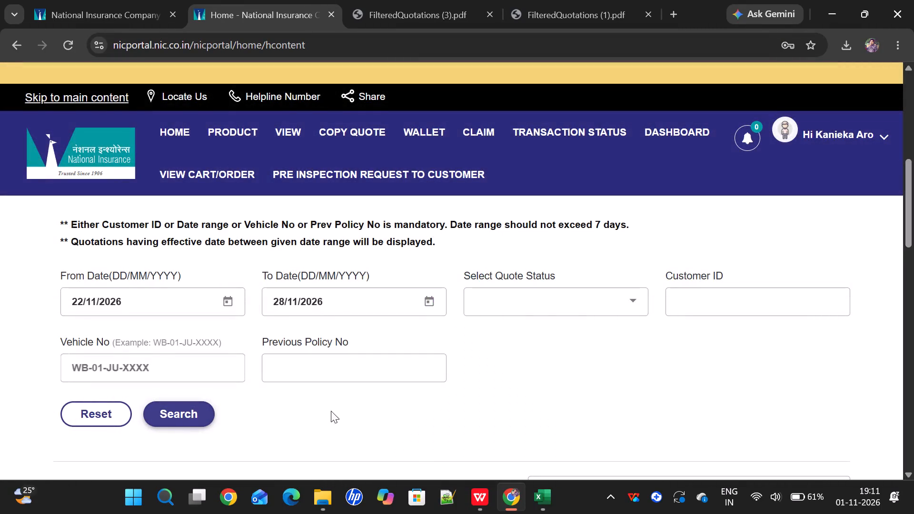
Download the PDF report of the 22/11/2026 to 28/11/2026 renewal quotes and open FilteredQuotations (4).pdf in WPS Office.
key("Down")
key("Down")
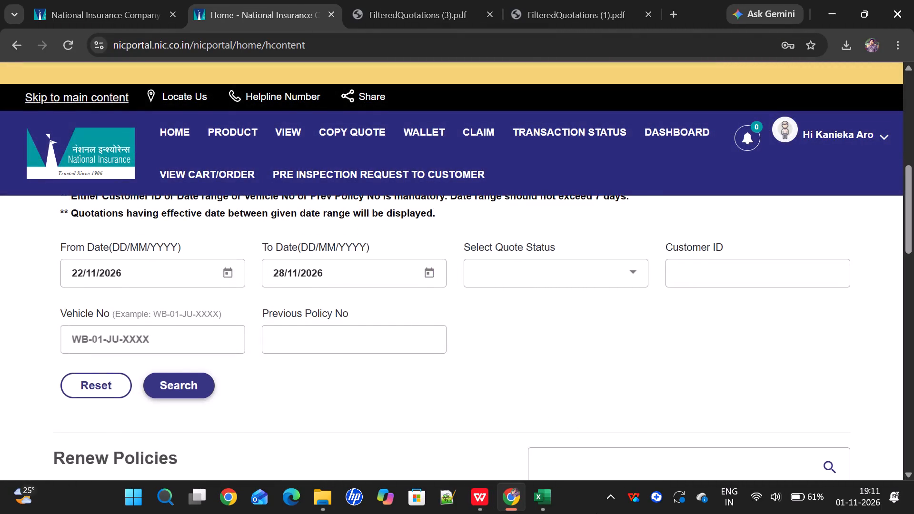
key("Down")
key("Down")
key("Down")
key("Down")
key("Down")
key("Down")
key("Down")
key("Down")
key("Down")
key("Down")
key("Down")
key("Down")
key("Down")
key("Down")
key("Down")
key("Down")
key("Down")
key("Down")
key("Down")
key("Down")
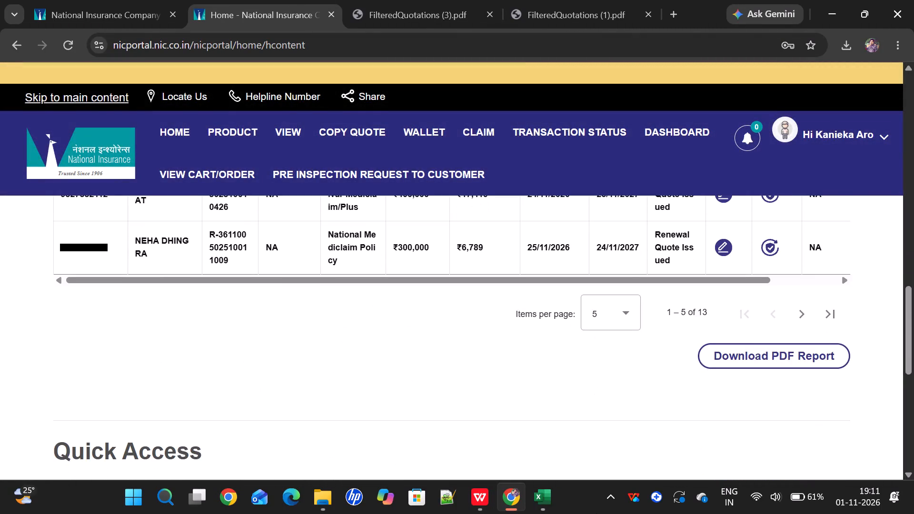
left_click(811, 360)
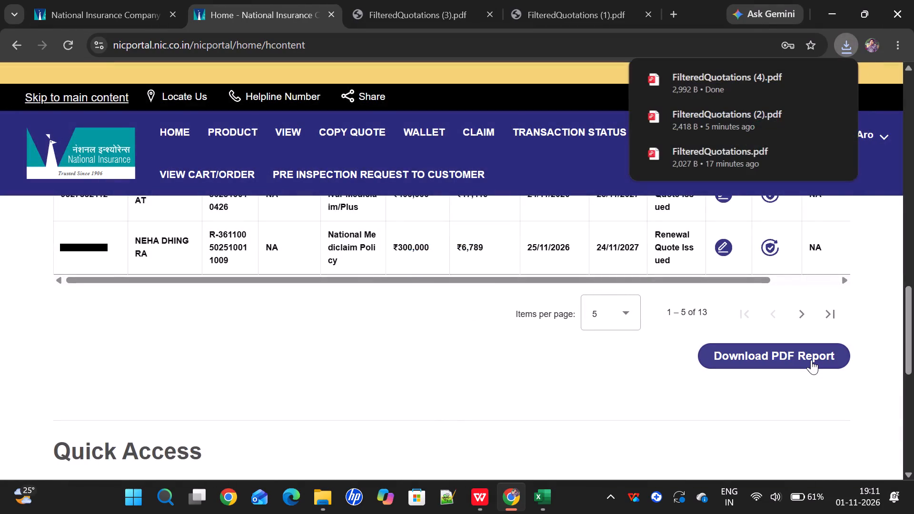
left_click(738, 76)
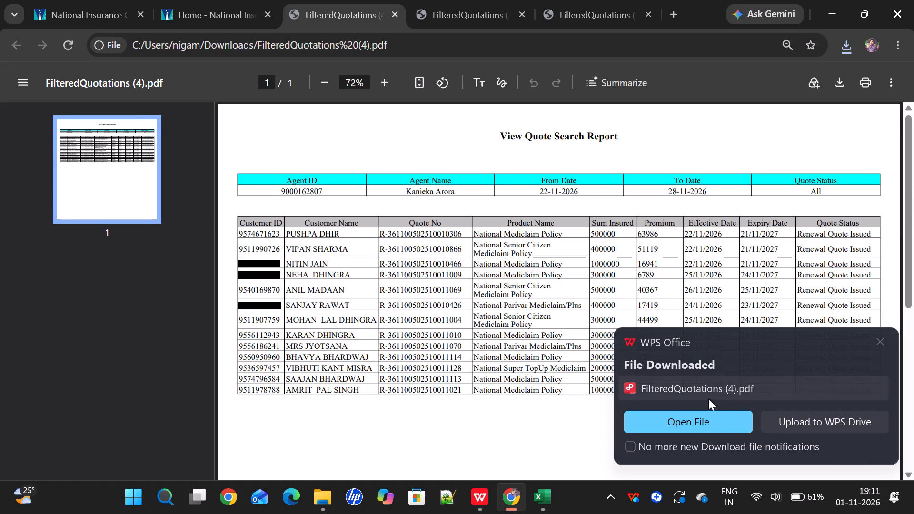
left_click(697, 425)
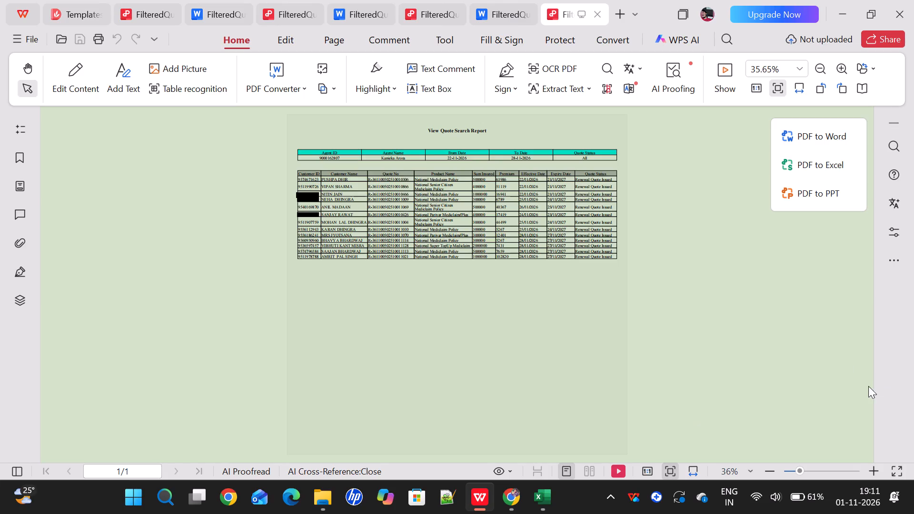
Convert FilteredQuotations (4).pdf to a Word document in docx format, using the conversion without an upgrade.
left_click(814, 136)
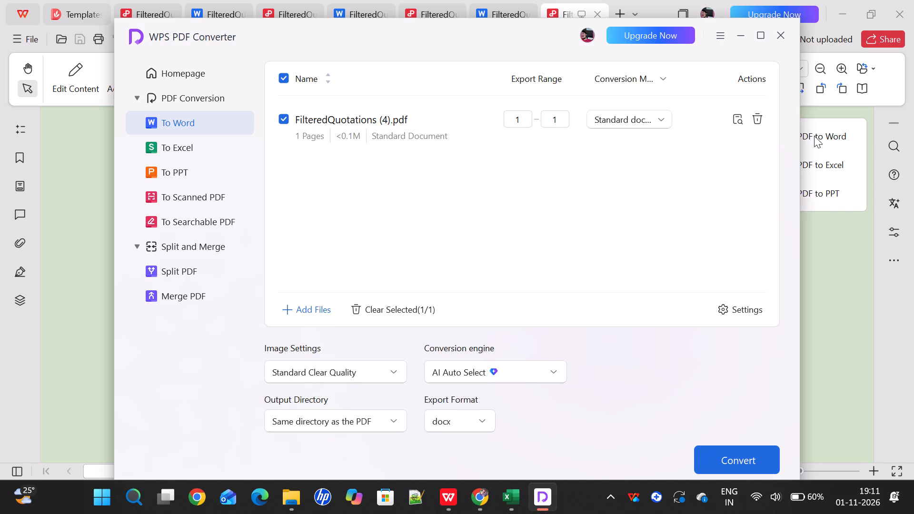
left_click(751, 459)
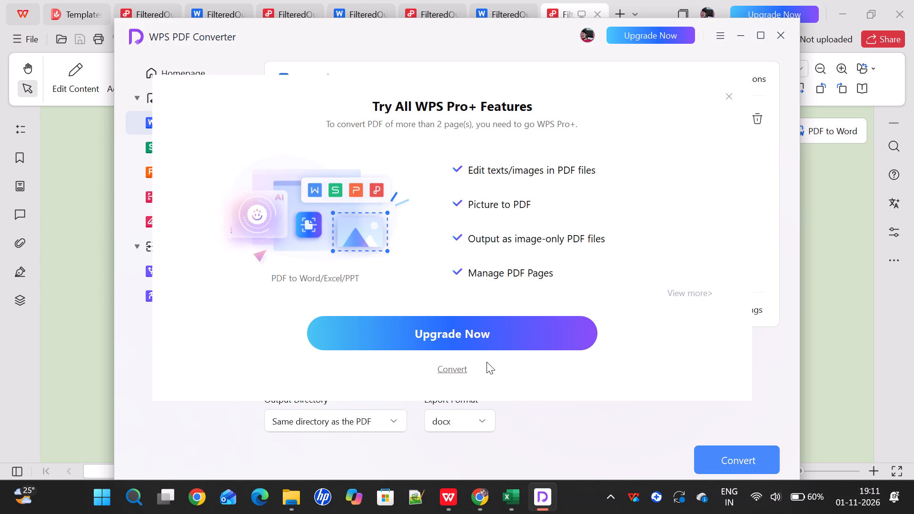
left_click(458, 370)
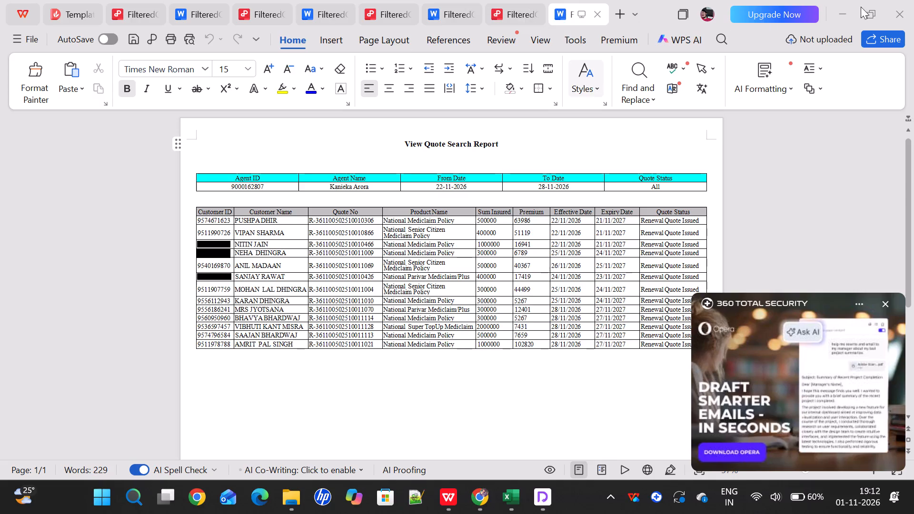
Minimize the converted Word document, dismiss the upgrade offer and close the PDF converter to get back to Chrome.
left_click(842, 12)
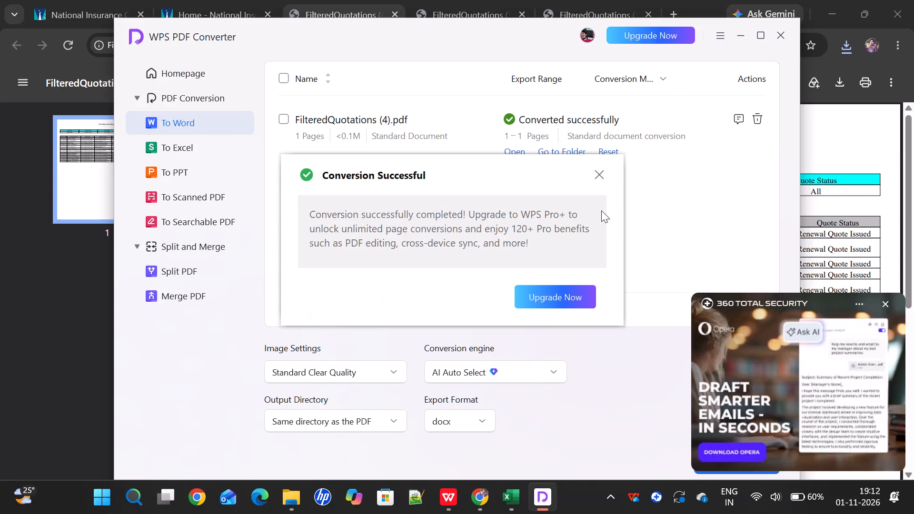
left_click(598, 173)
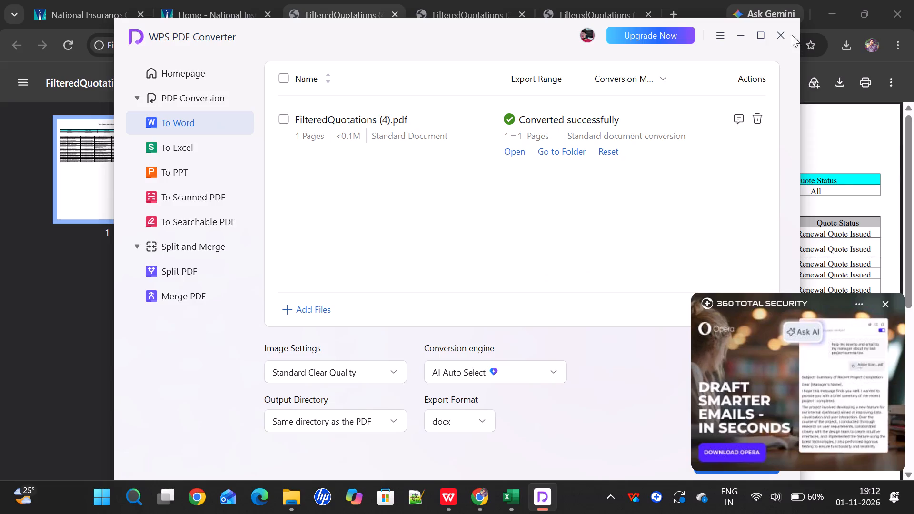
left_click(778, 34)
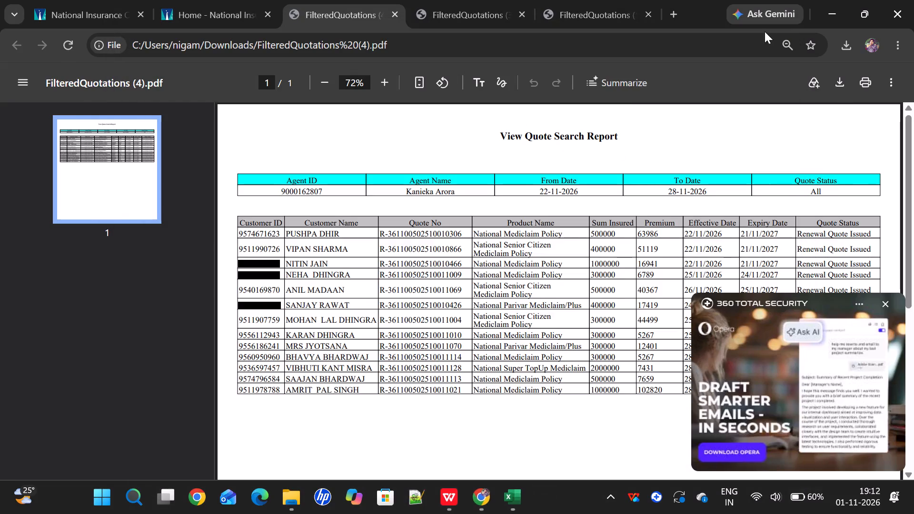
Search the portal's Renew Policy quotes with From Date 29/11/2026 and To Date 30/11/2026, and dismiss the advertisement popup.
left_click(189, 11)
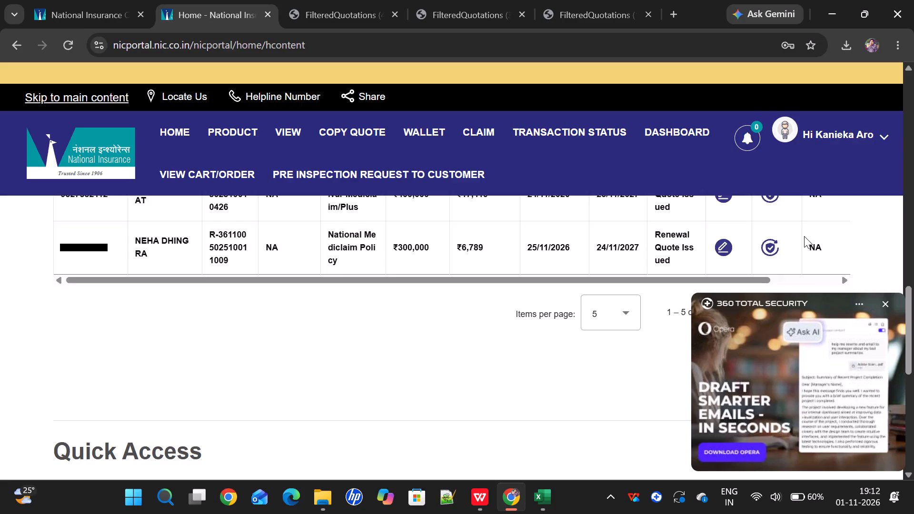
key("Up")
key("Up")
key("Up")
key("Up")
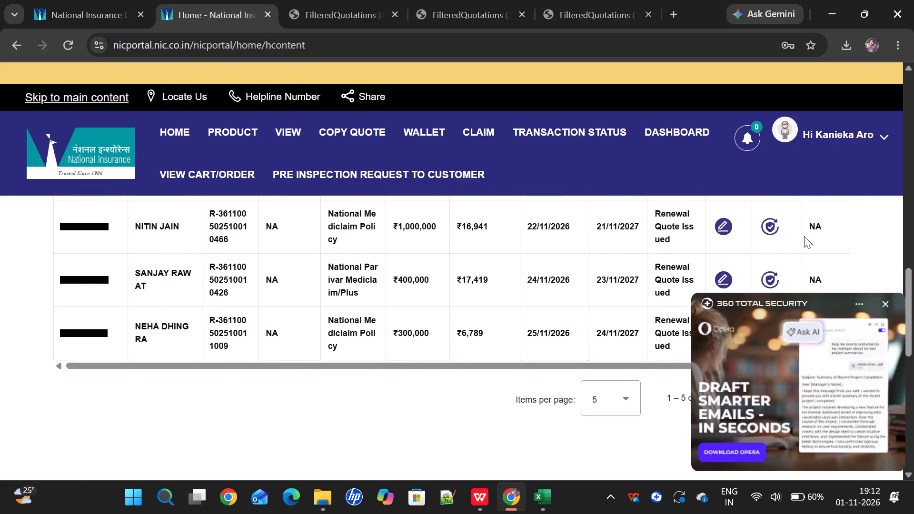
key("Up")
key("Up")
key("Up")
key("Up")
key("Up")
key("Up")
key("Up")
key("Up")
key("Up")
key("Up")
key("Up")
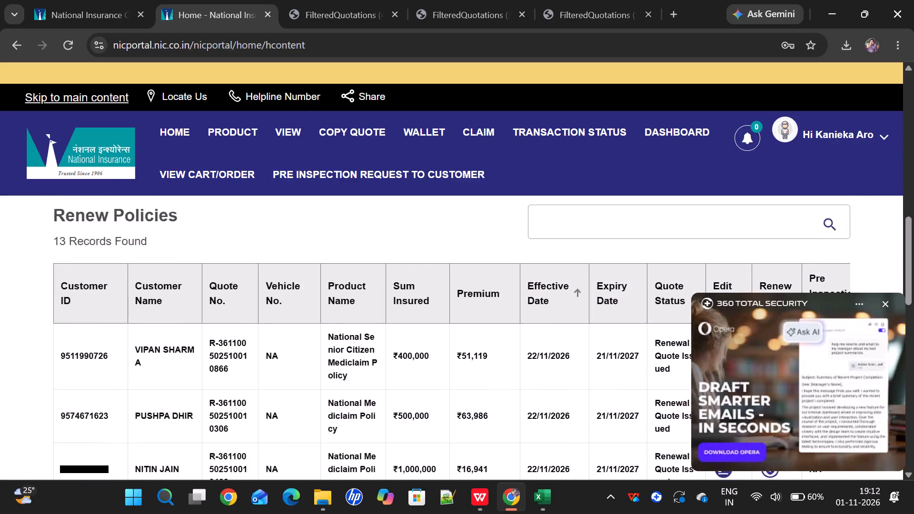
key("Up")
key("Up")
key("Up")
key("Up")
key("Up")
key("Up")
key("Up")
key("Up")
key("Up")
key("Up")
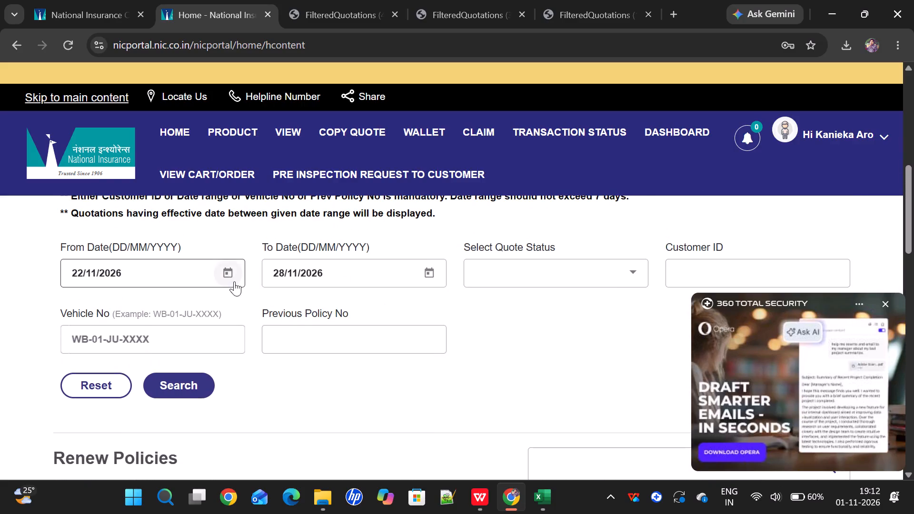
left_click(227, 271)
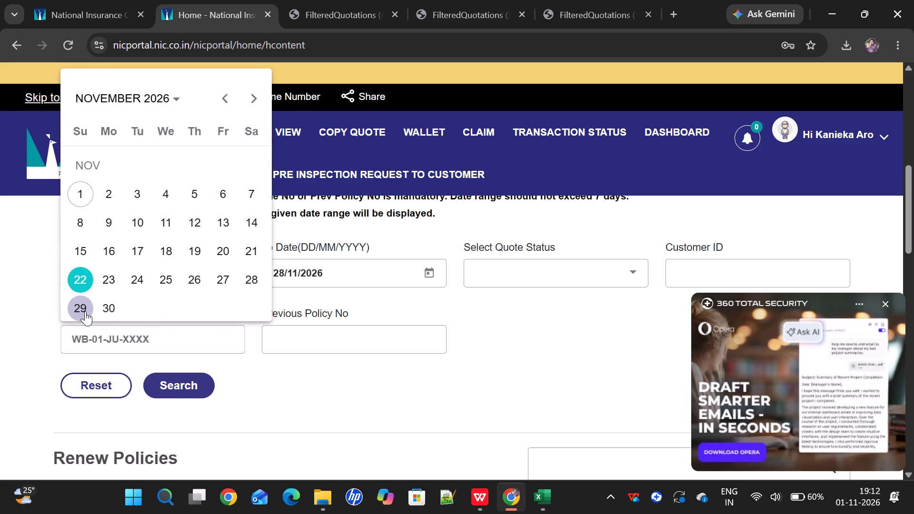
left_click(83, 307)
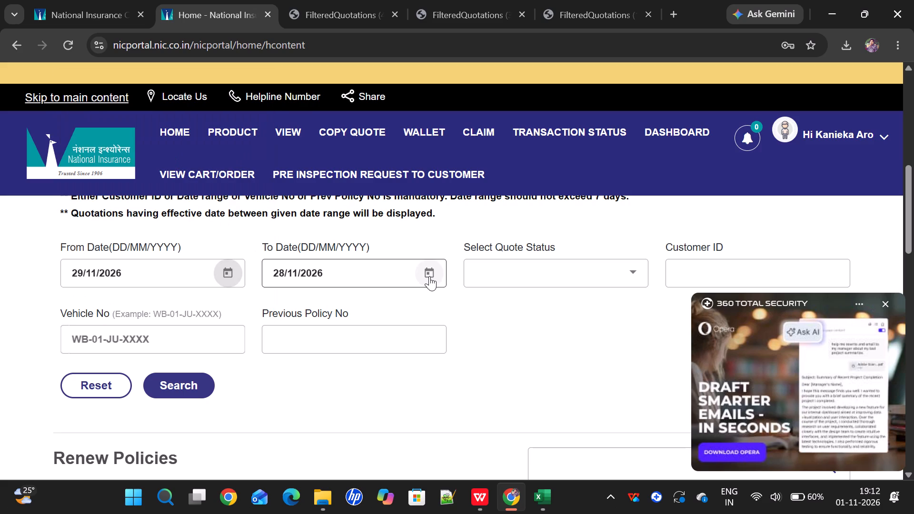
left_click(427, 276)
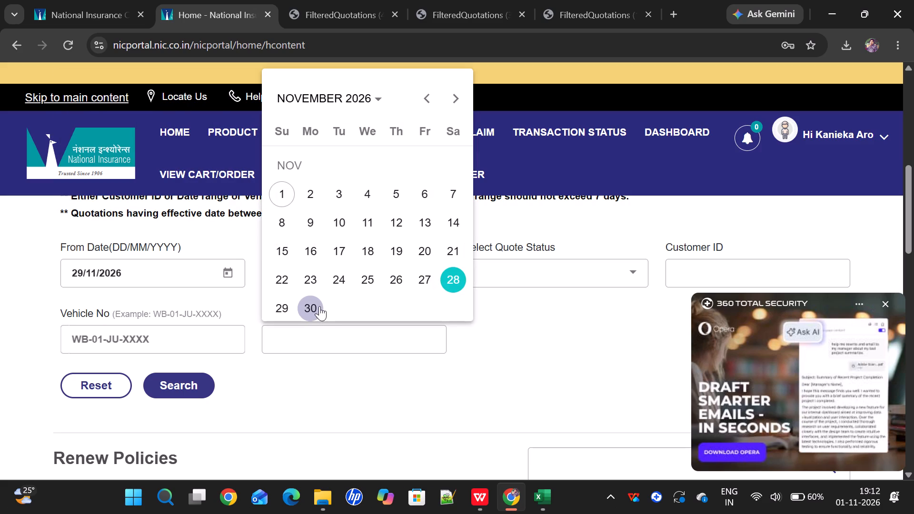
left_click(312, 306)
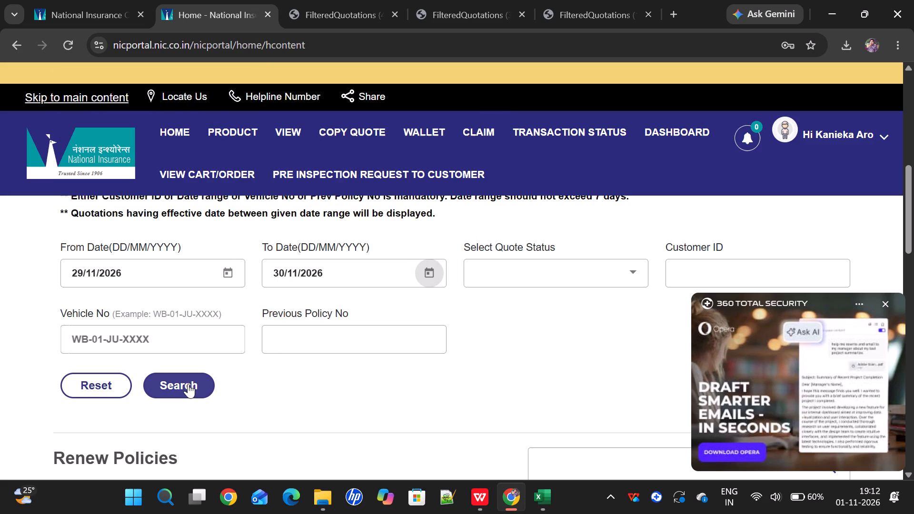
left_click(188, 384)
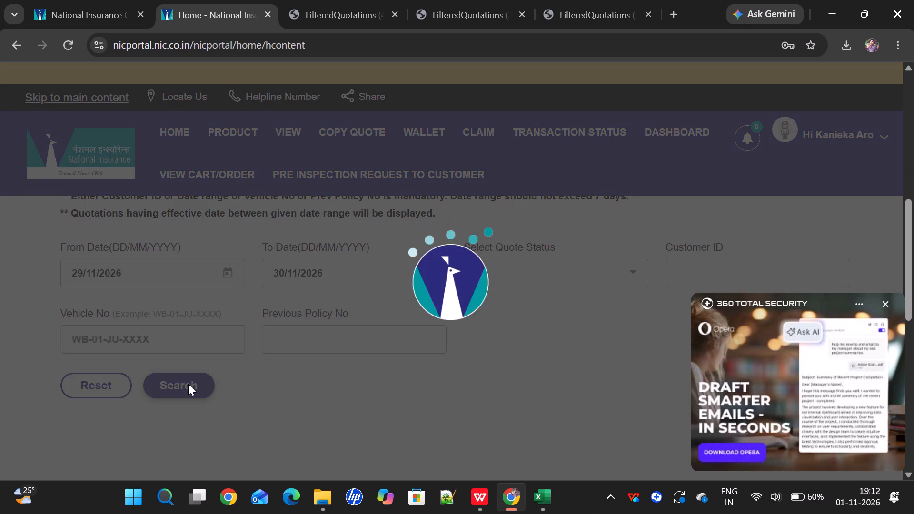
left_click(886, 305)
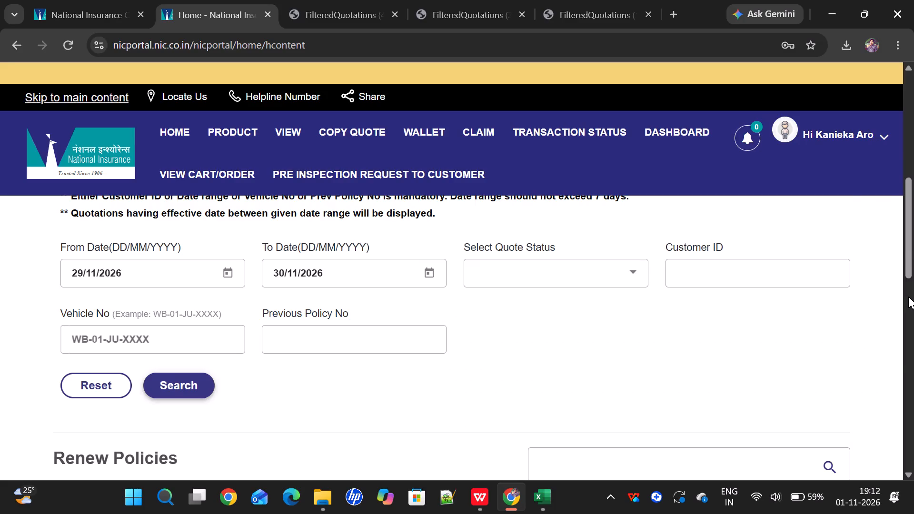
Download the PDF report of the 29/11/2026 to 30/11/2026 renewal quotes and open FilteredQuotations (5).pdf in WPS Office.
left_click(908, 297)
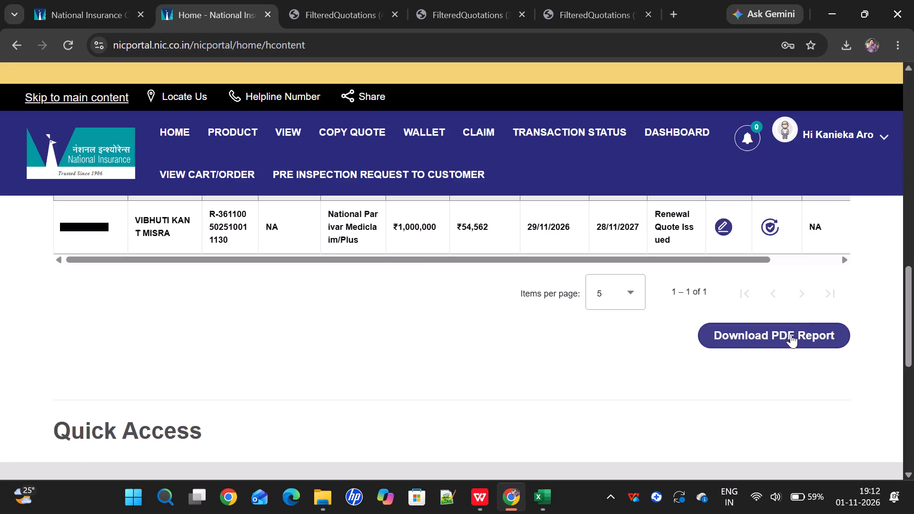
left_click(791, 334)
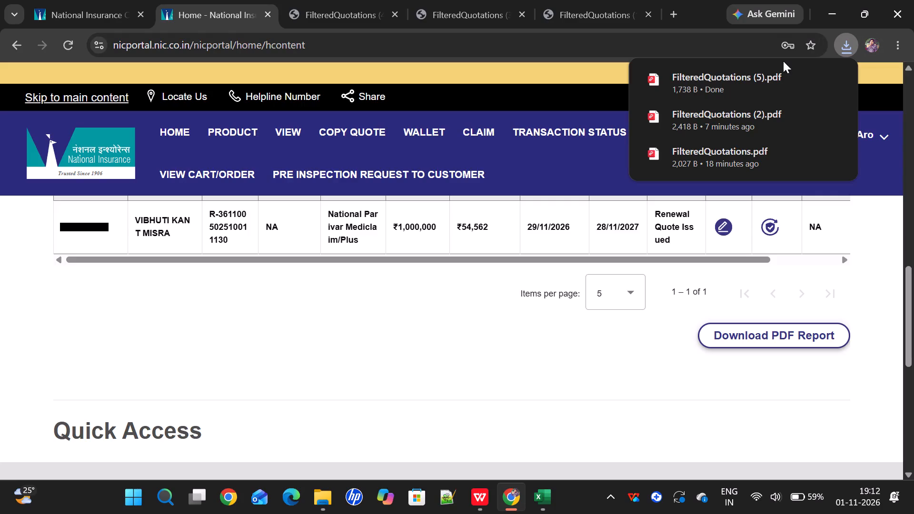
left_click(750, 79)
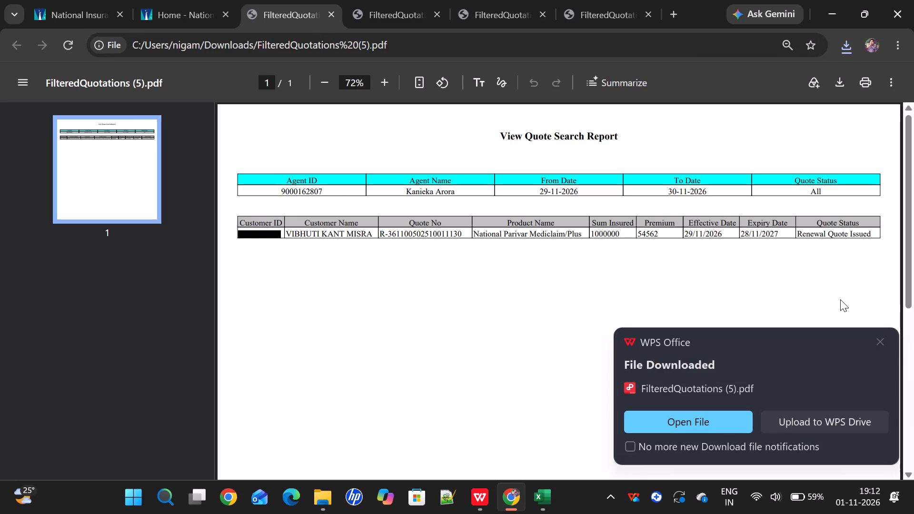
left_click(724, 420)
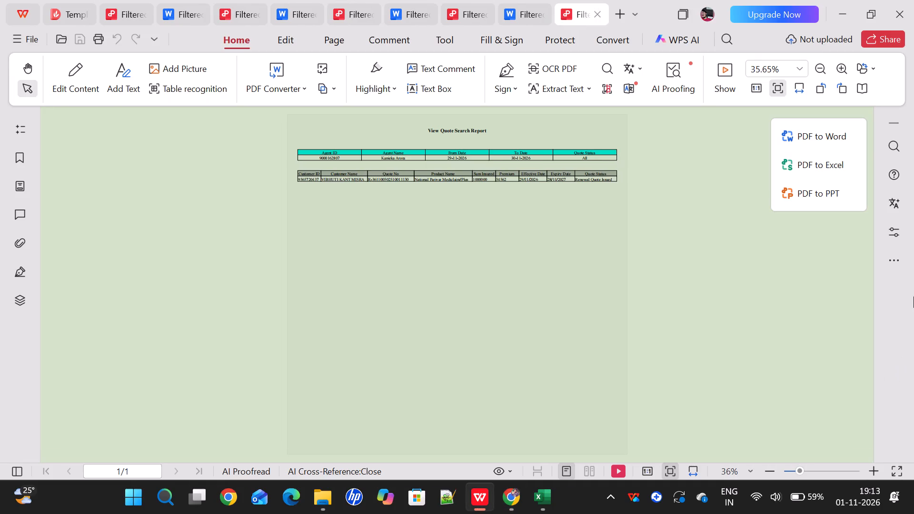
Convert FilteredQuotations (5).pdf to a Word document in docx format, using the conversion without an upgrade.
left_click(814, 131)
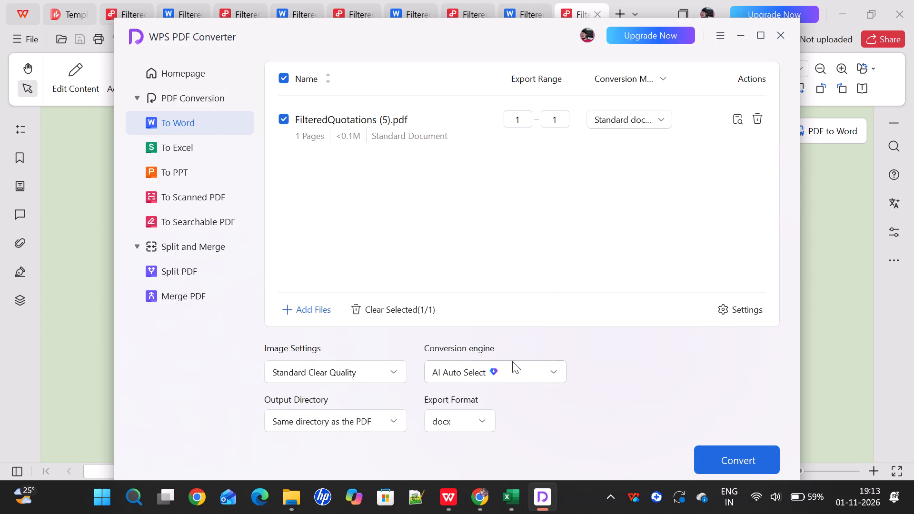
left_click(720, 467)
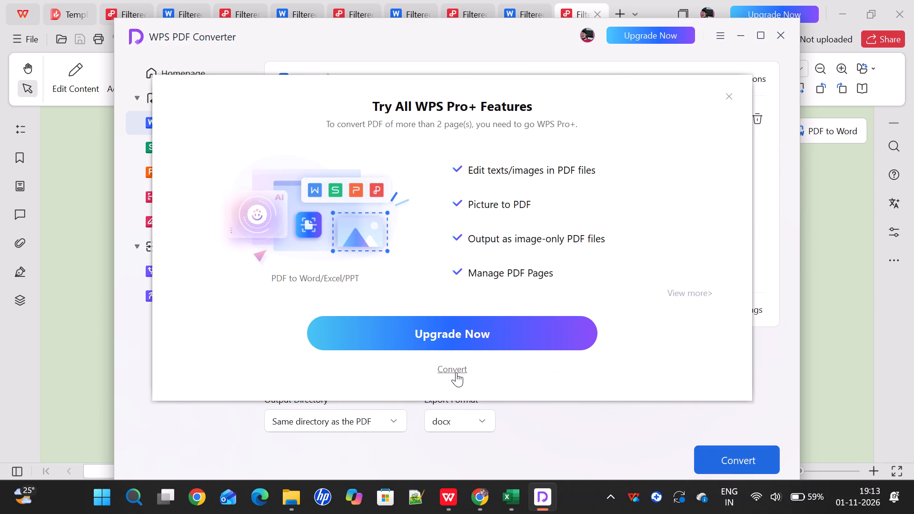
left_click(456, 372)
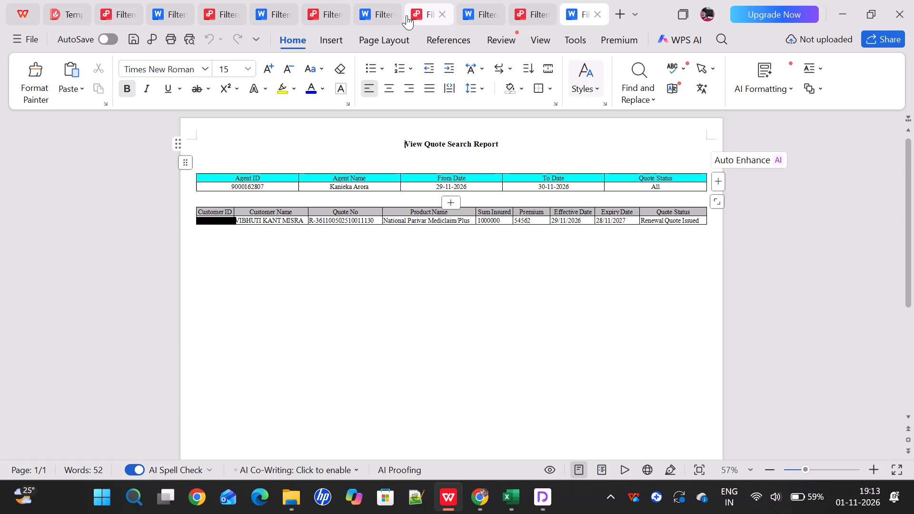
Close WPS Office, the PDF converter with its upgrade offer, and Chrome to get back to the Downloads folder.
left_click(122, 5)
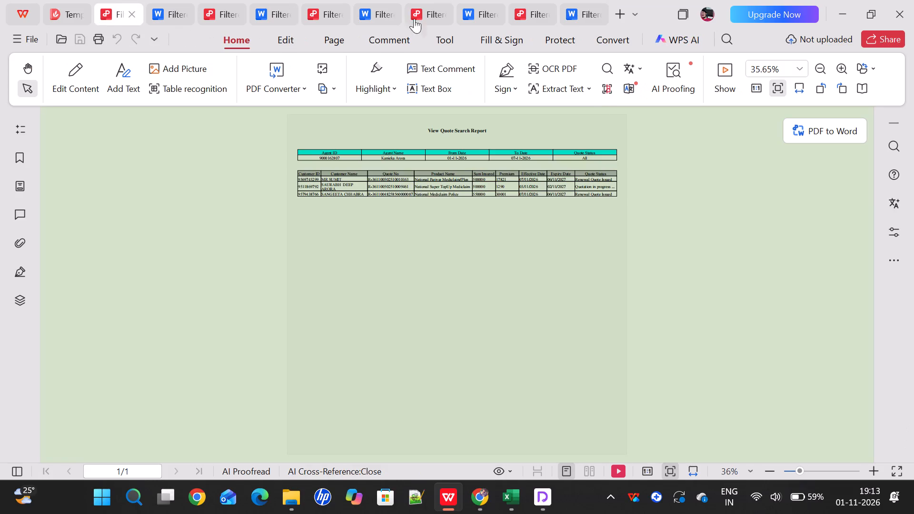
left_click(909, 6)
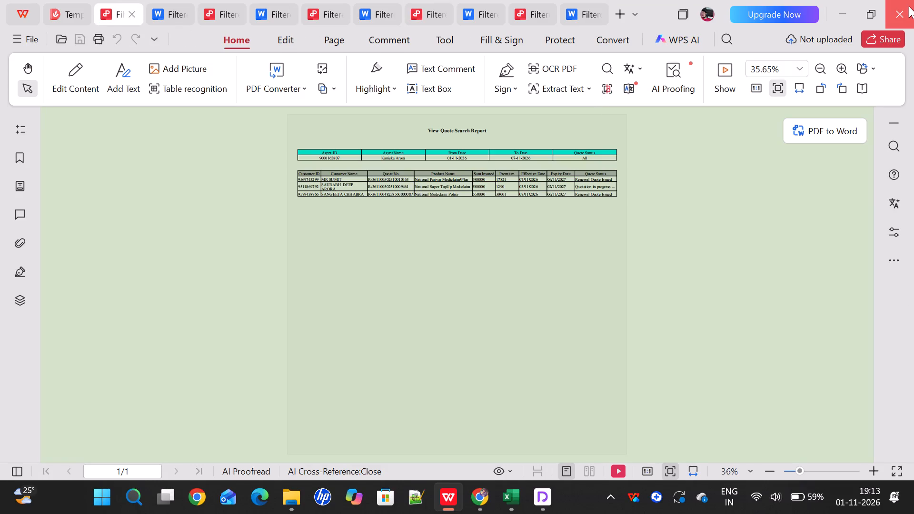
left_click(900, 9)
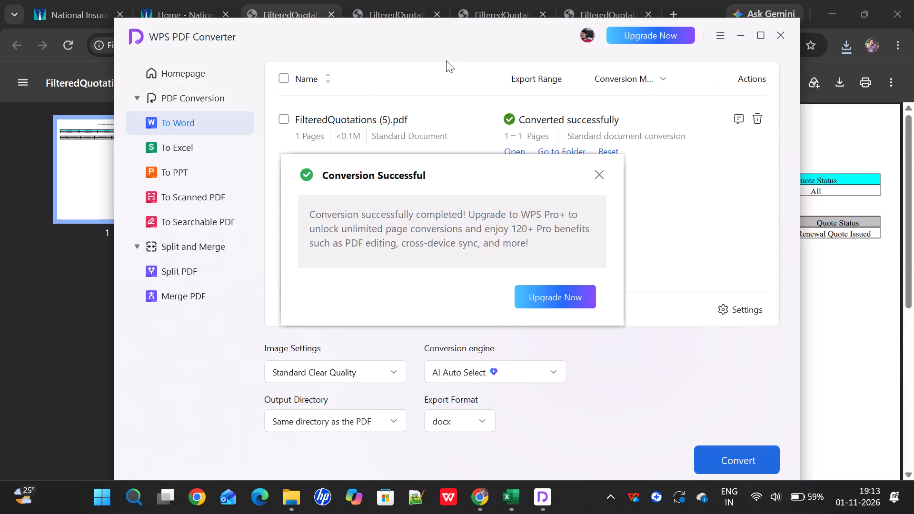
left_click(597, 175)
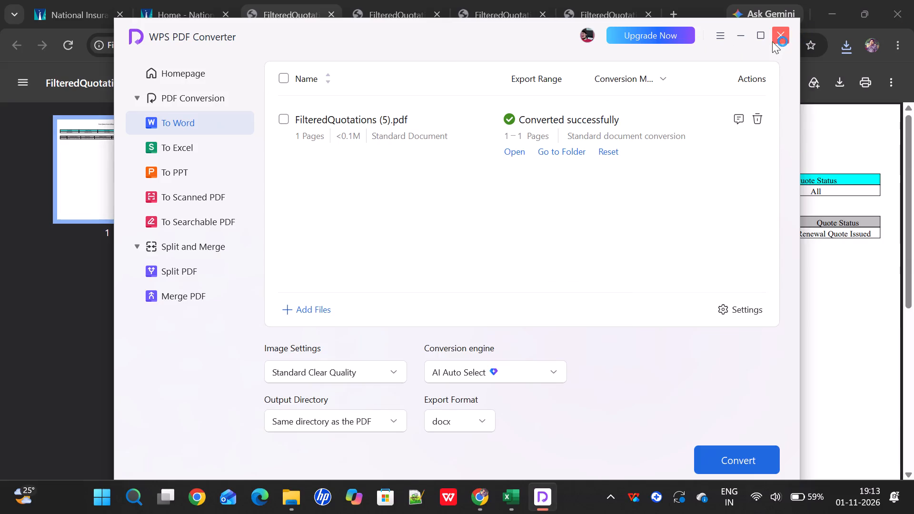
left_click(772, 41)
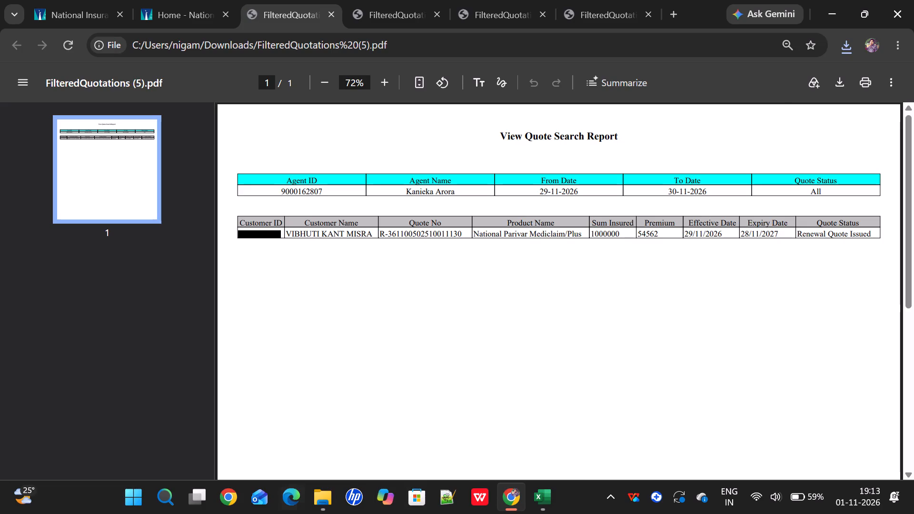
left_click(901, 9)
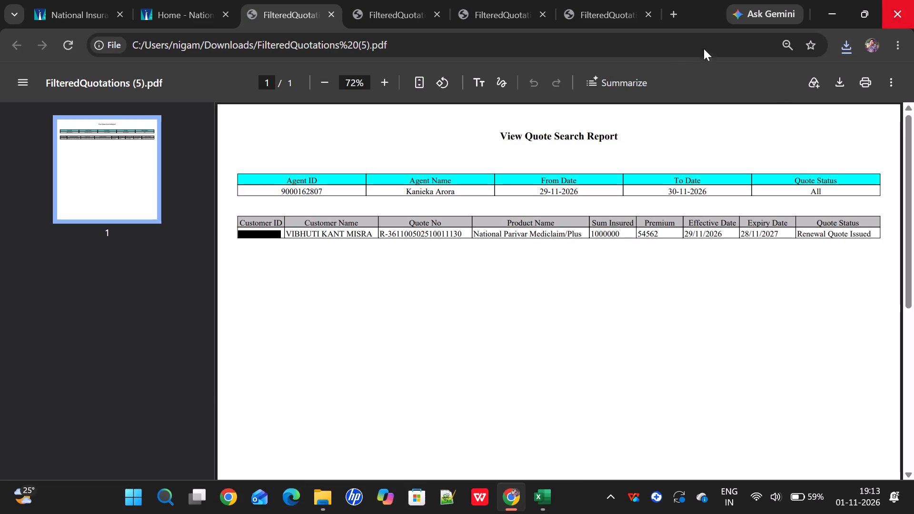
Delete the PDF files FilteredQuotations (4), (2), (3), (1) and the unnumbered FilteredQuotations from the Downloads folder.
scroll(168, 191, "up", 1)
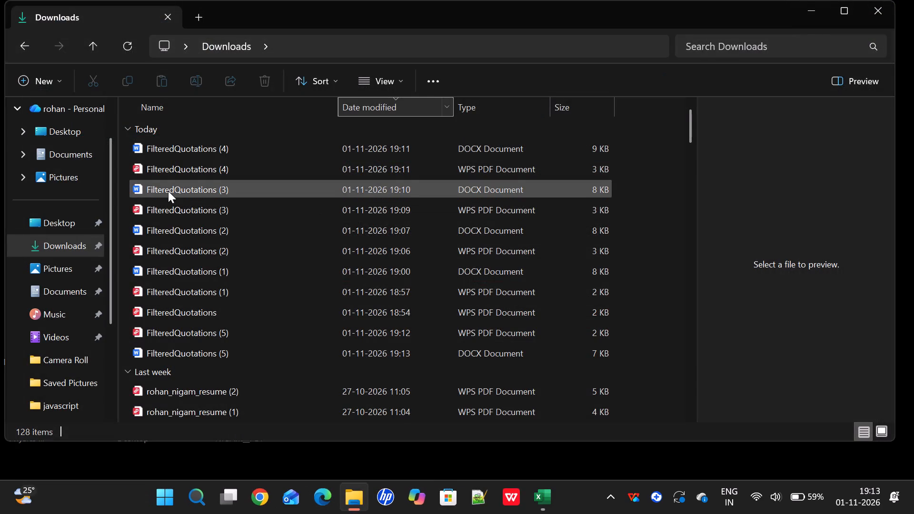
left_click(225, 166)
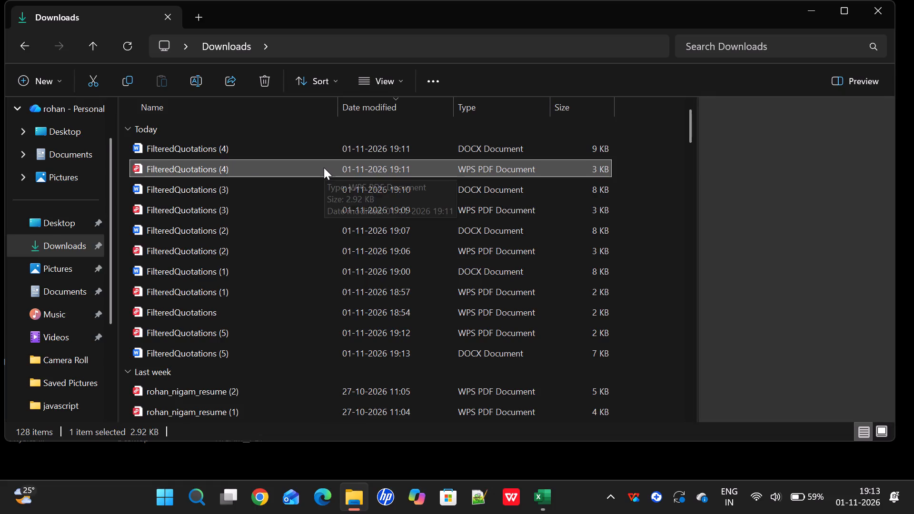
left_click(264, 83)
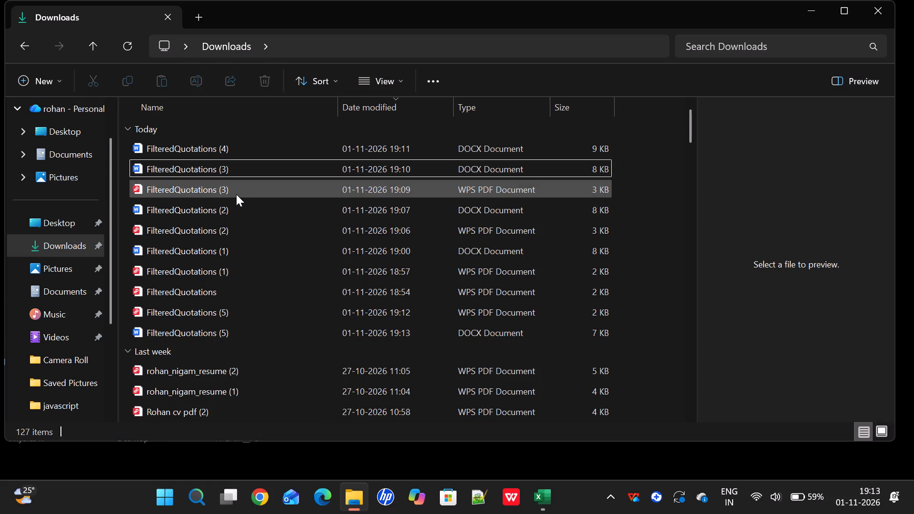
left_click(227, 232)
left_click(258, 86)
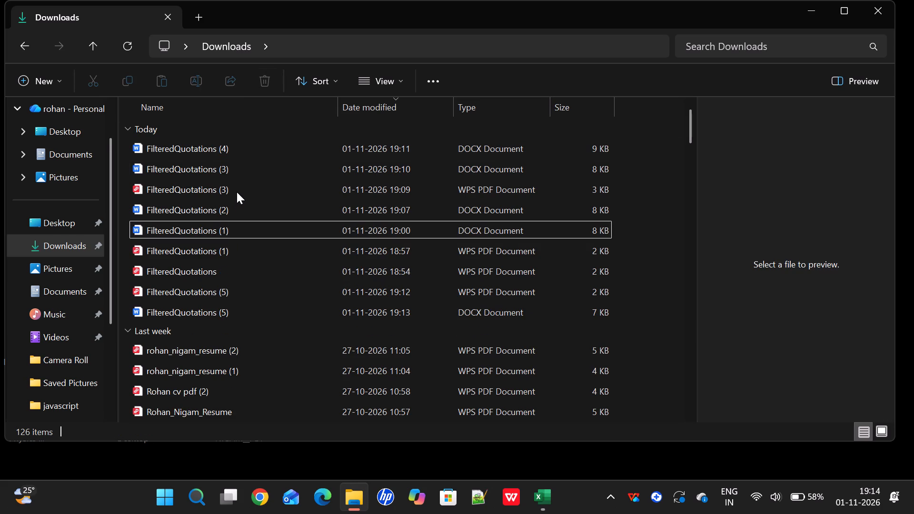
left_click(235, 191)
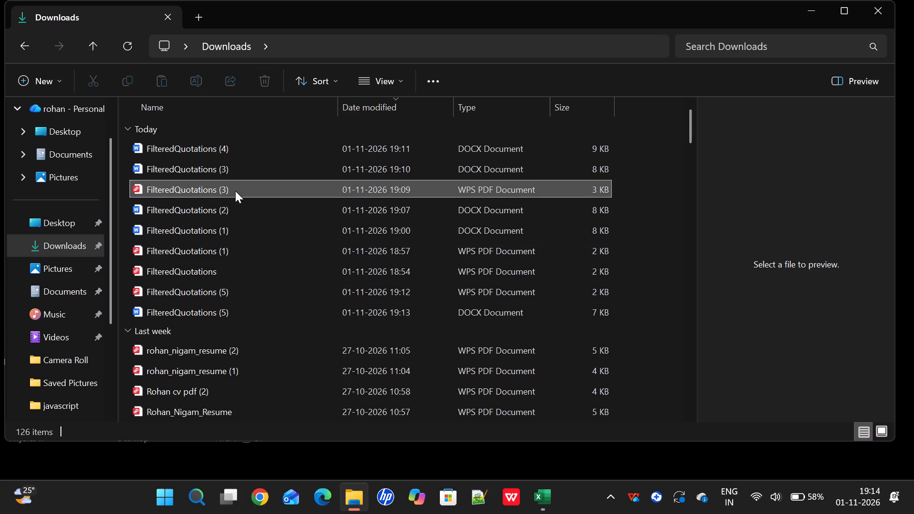
left_click(271, 75)
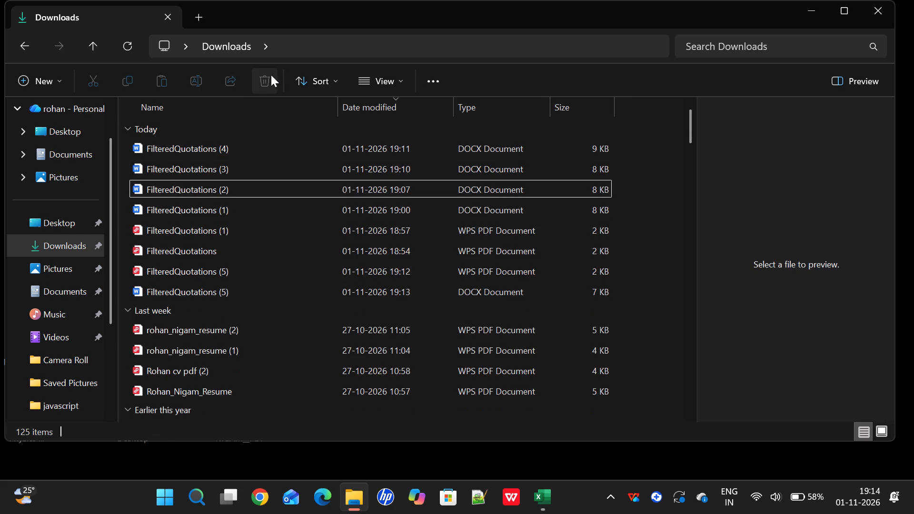
double_click(281, 246)
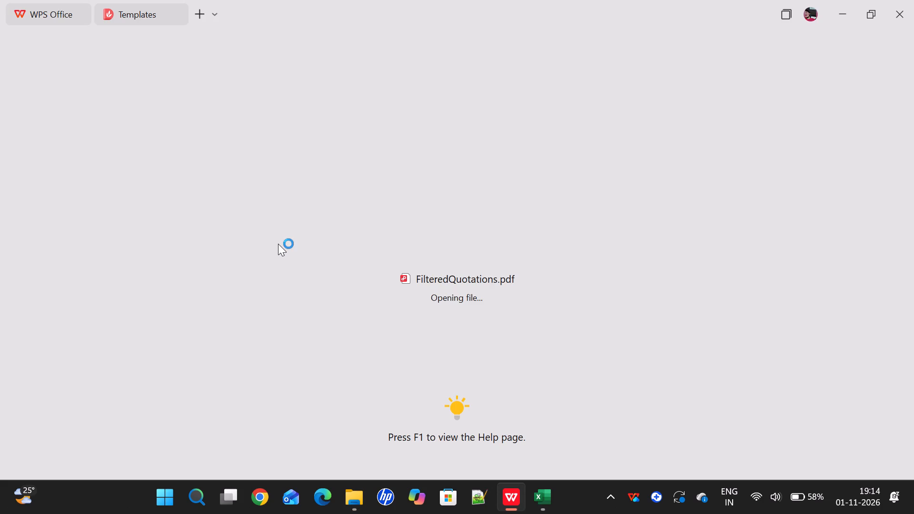
left_click(913, 10)
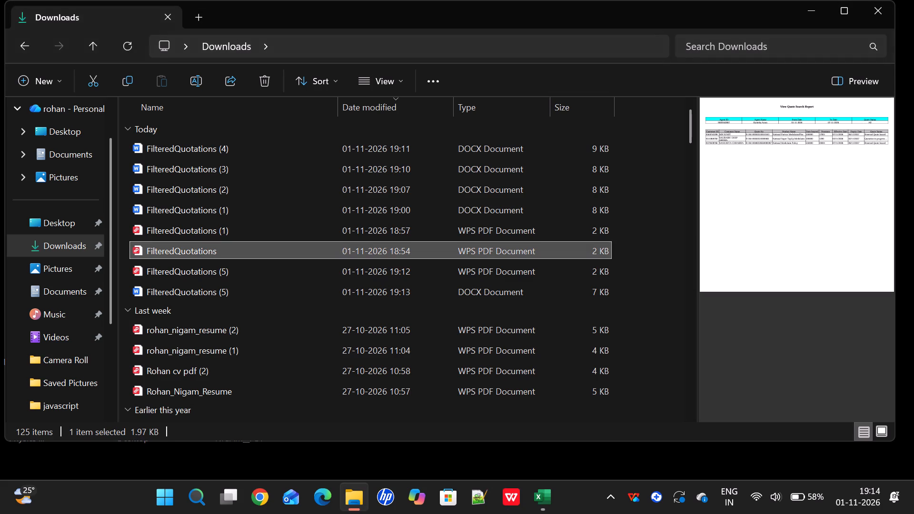
right_click(330, 235)
left_click(309, 234)
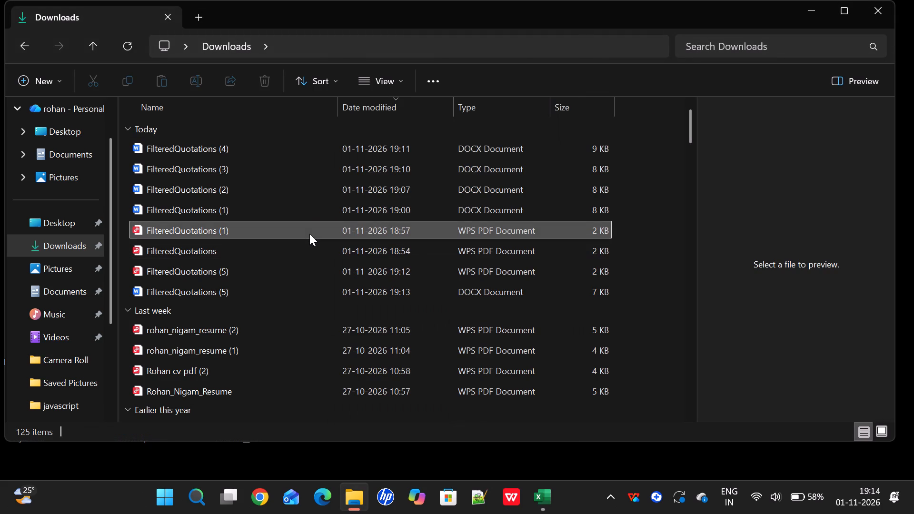
left_click(261, 88)
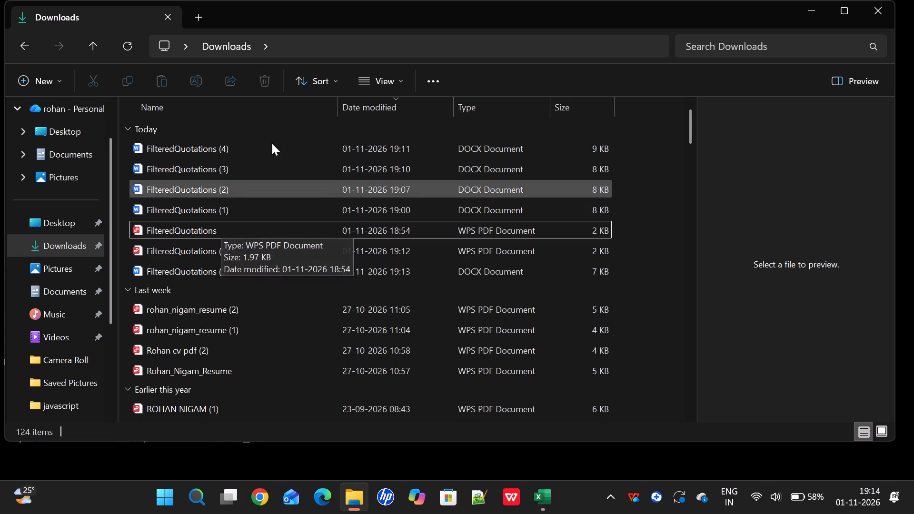
left_click(252, 224)
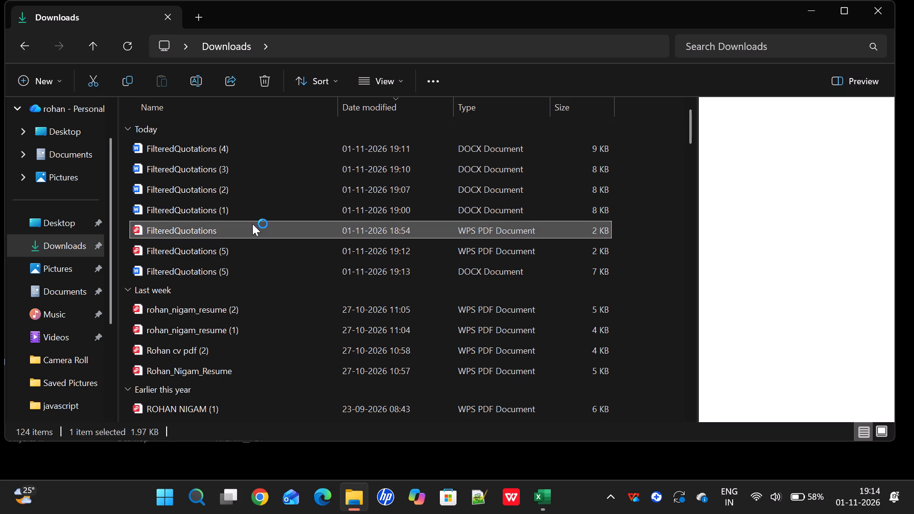
left_click(261, 88)
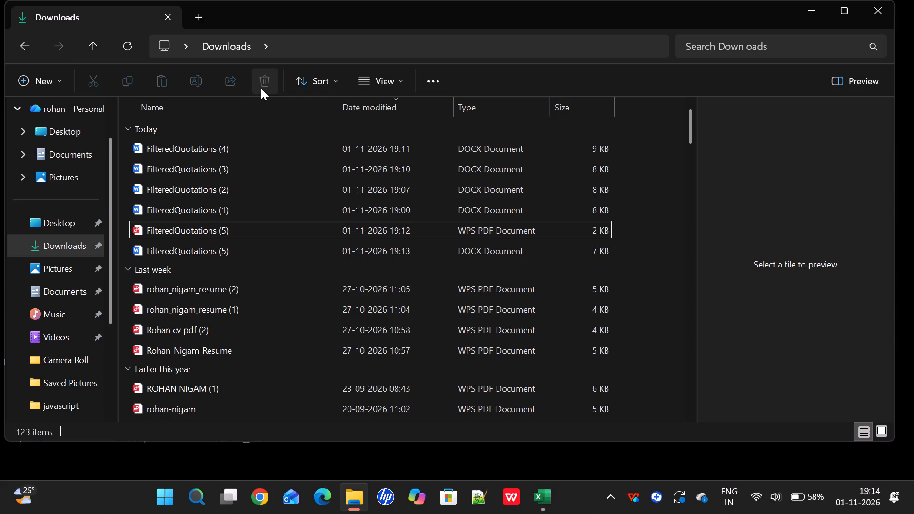
Delete the PDF file FilteredQuotations (5) from the Downloads folder.
left_click(240, 226)
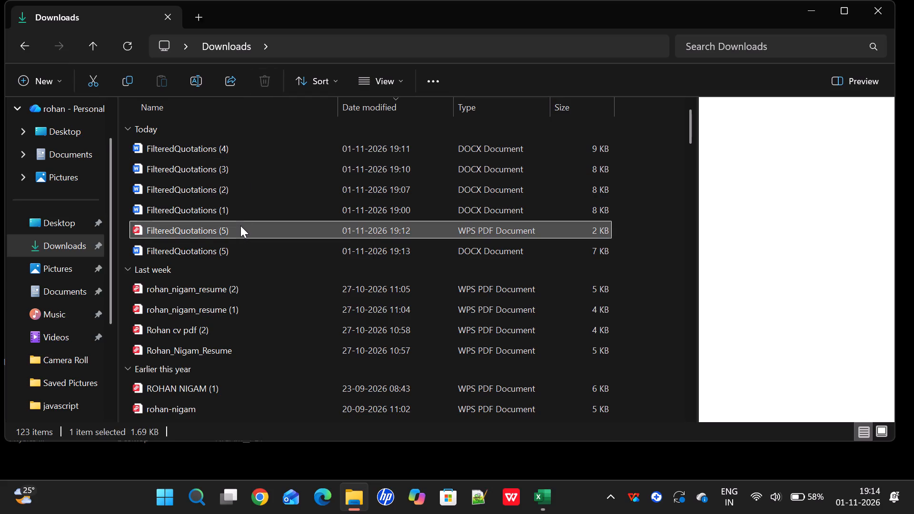
left_click(268, 83)
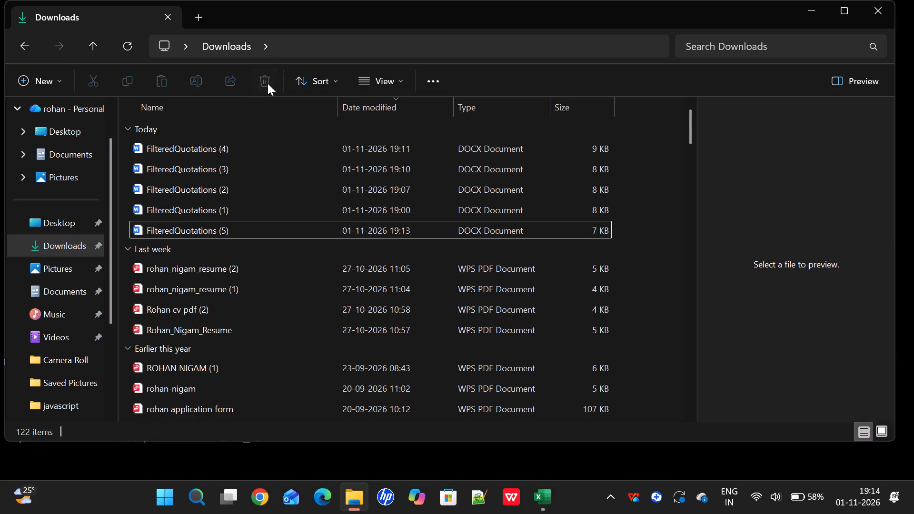
Open FilteredQuotations (1).docx and FilteredQuotations (2).docx in WPS Office and copy both tables of the 08-11-2026 to 14-11-2026 report.
double_click(225, 205)
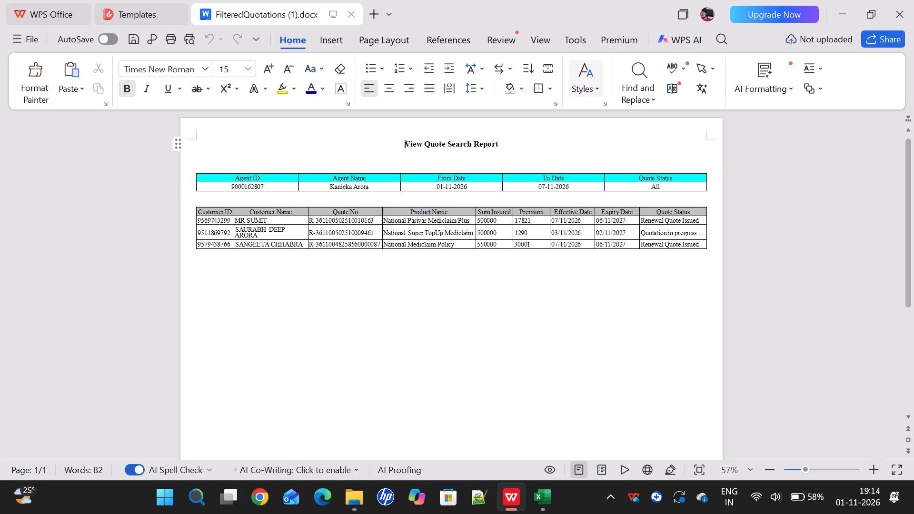
key("alt+Tab")
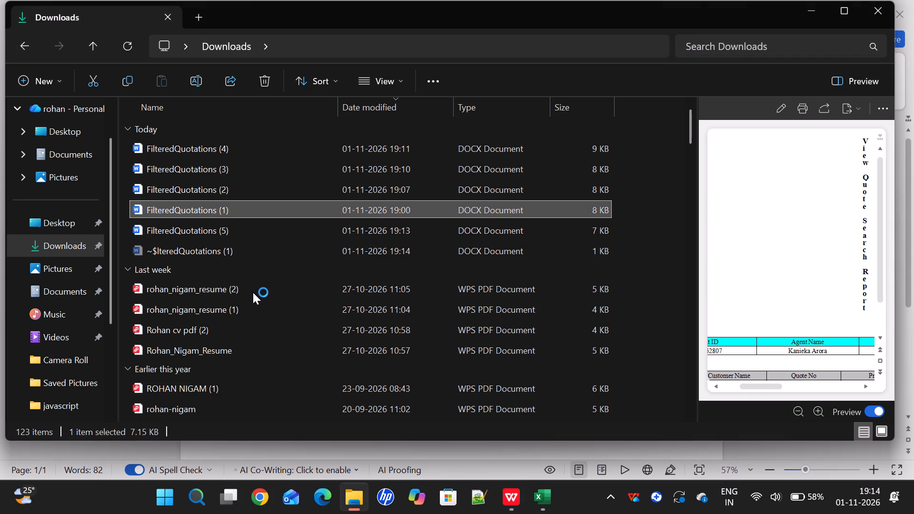
double_click(248, 190)
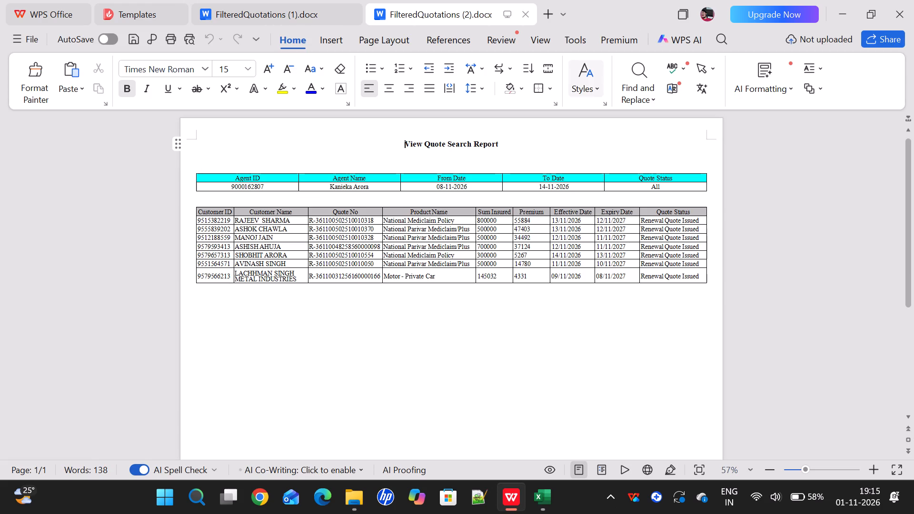
left_click_drag(193, 173, 225, 192)
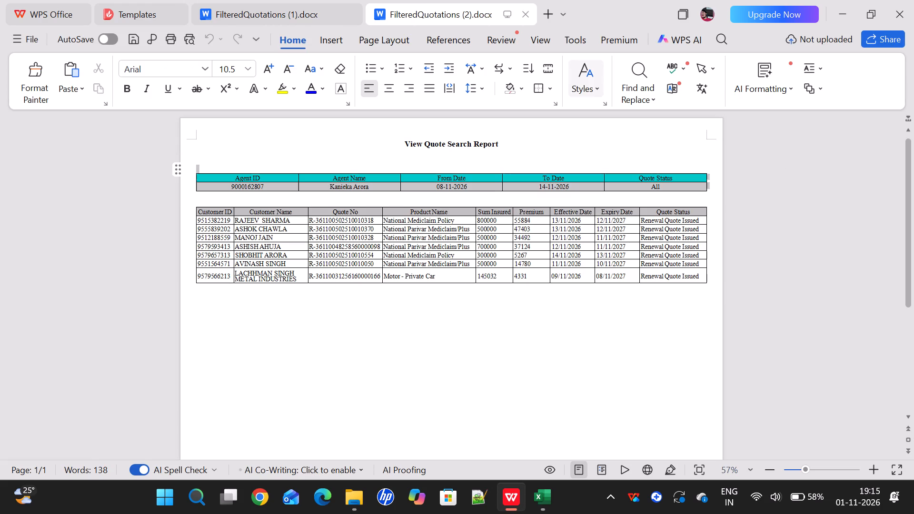
left_click_drag(225, 192, 452, 294)
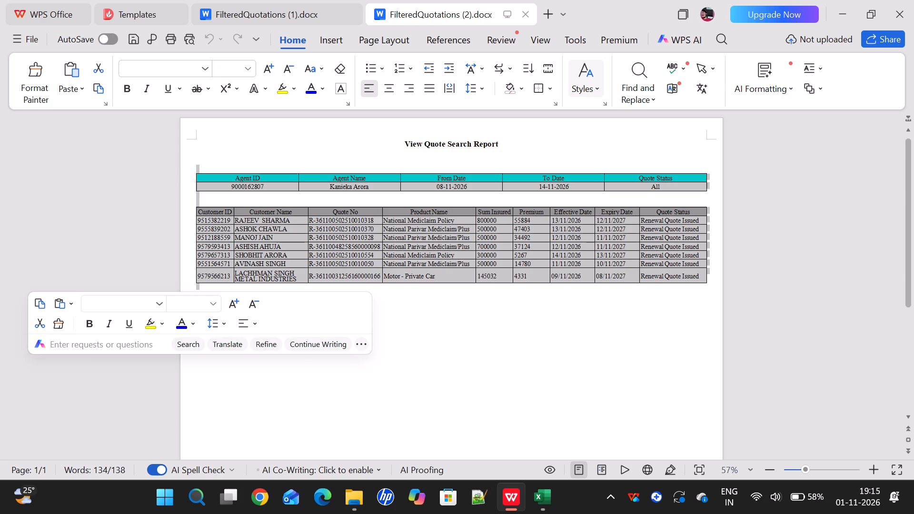
key("ctrl+c")
Paste the copied tables below the last table in FilteredQuotations (1).docx and close FilteredQuotations (2).docx.
key("alt+Tab")
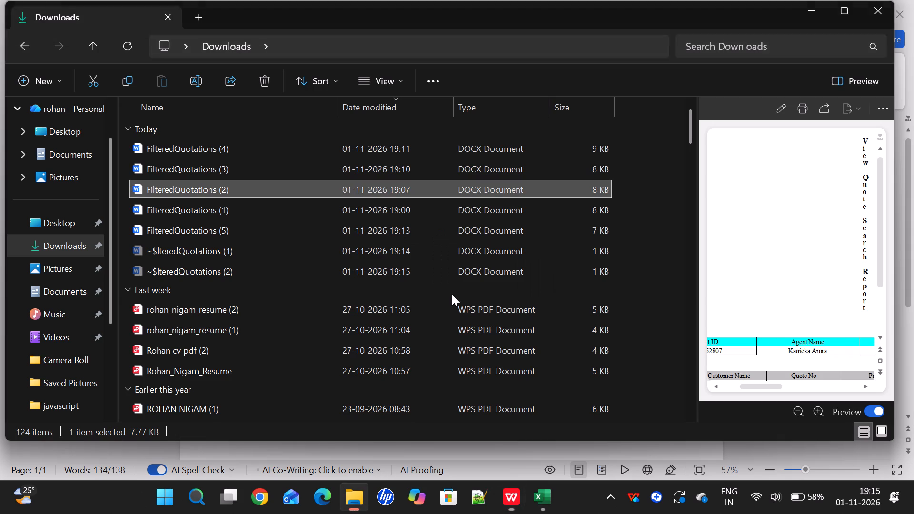
key("alt+Tab")
key("alt+Tab")
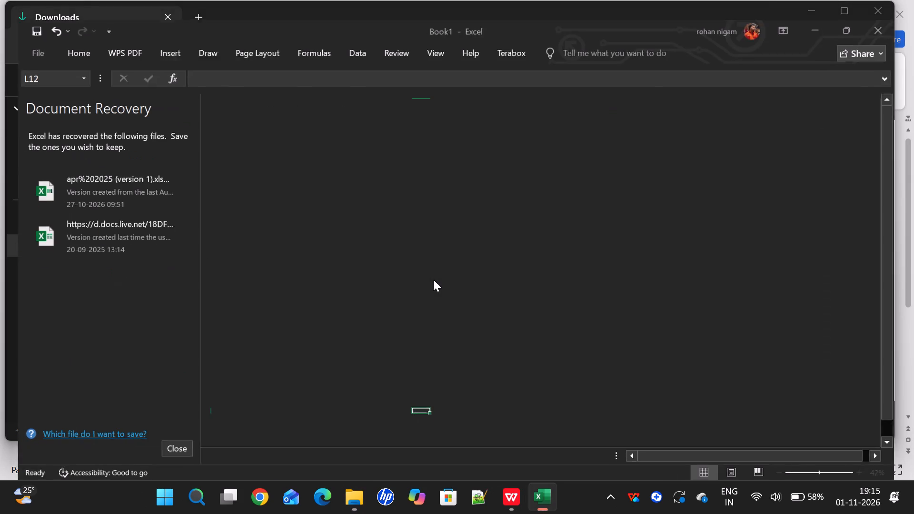
key("alt+Tab")
key("alt+Tab")
key("alt+Tab")
key("alt+Tab")
key("alt+Tab")
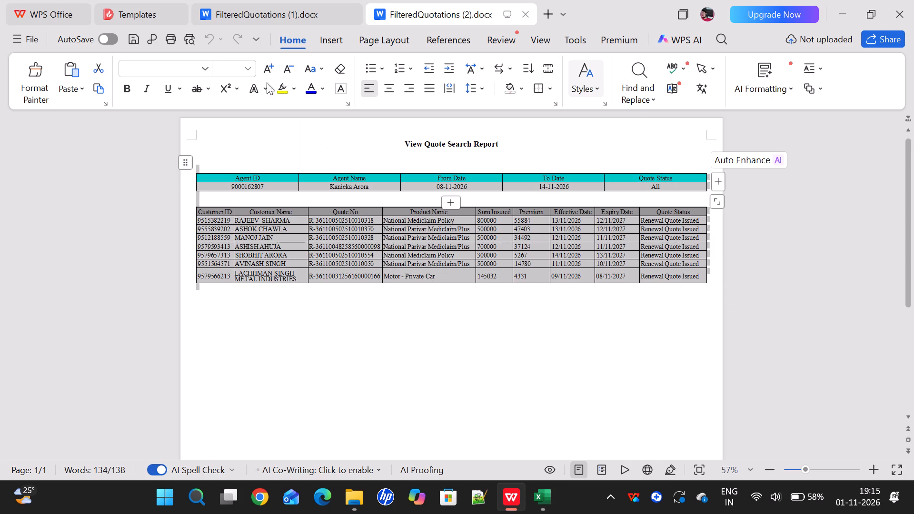
left_click(251, 14)
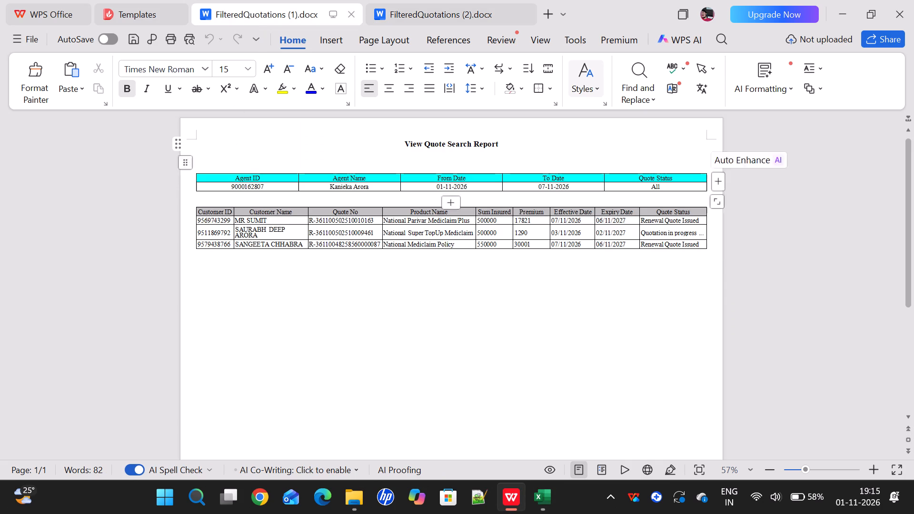
left_click(218, 273)
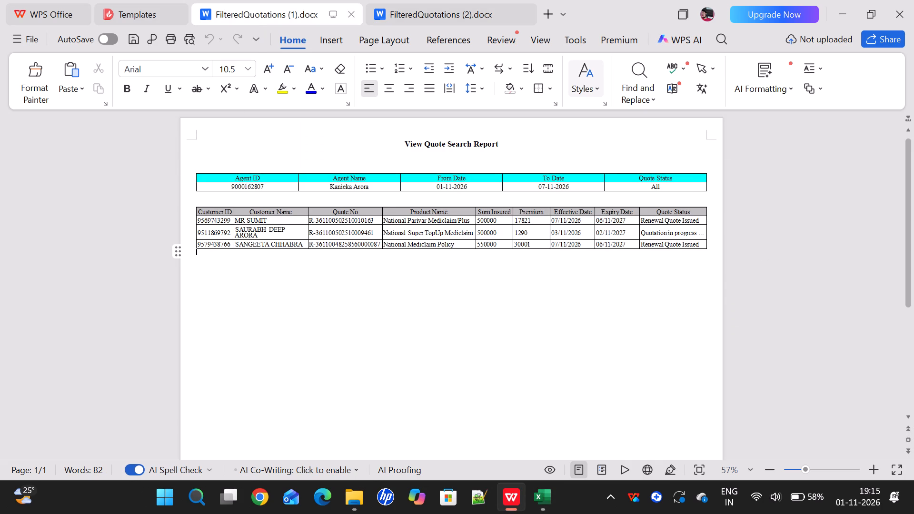
key("ctrl+v")
left_click(325, 384)
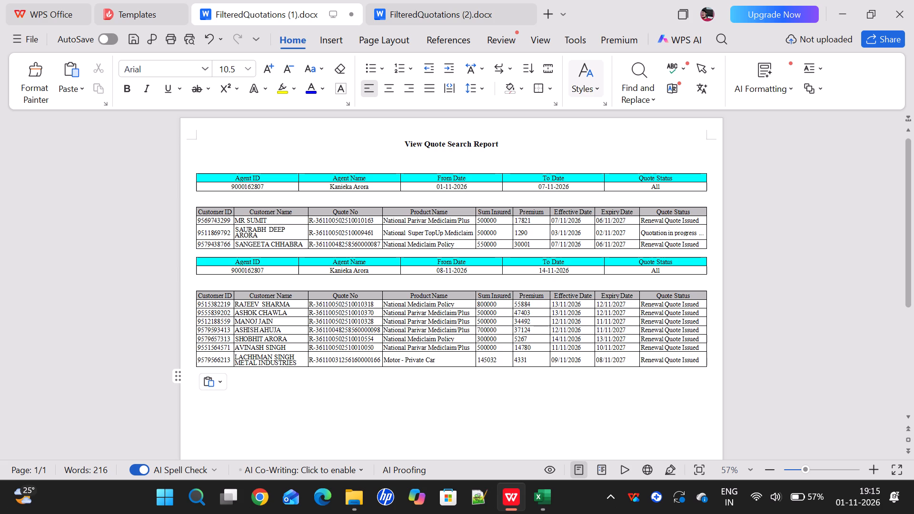
left_click(524, 11)
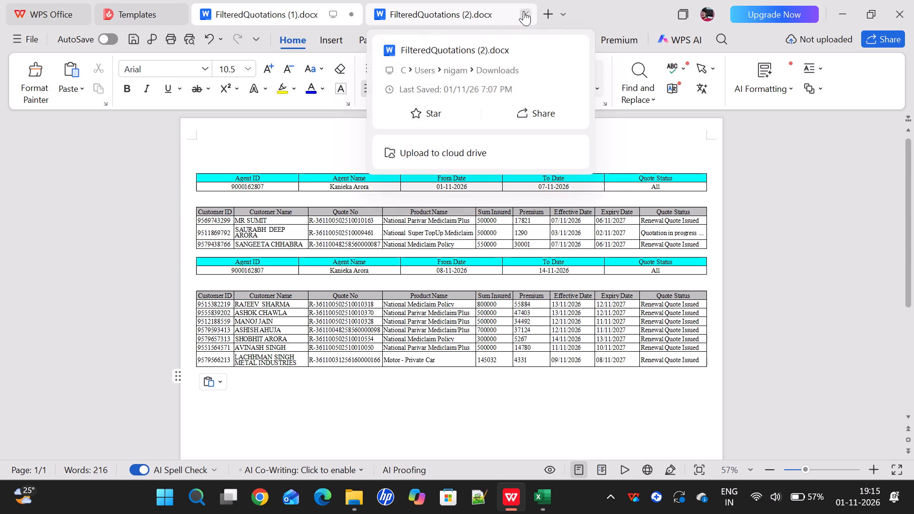
Close the Excel workbook Book1 without saving it and choose to remove the recovered files.
key("alt+Tab")
key("alt+Tab")
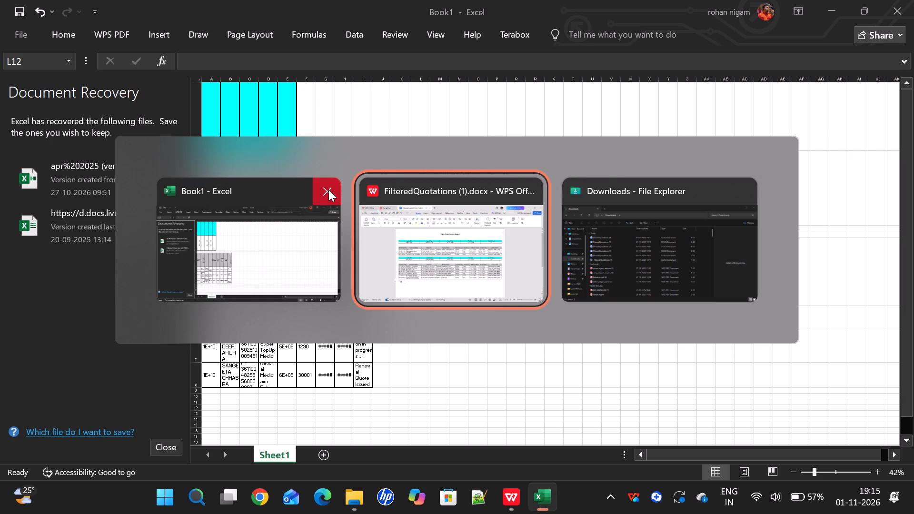
left_click(328, 189, "alt")
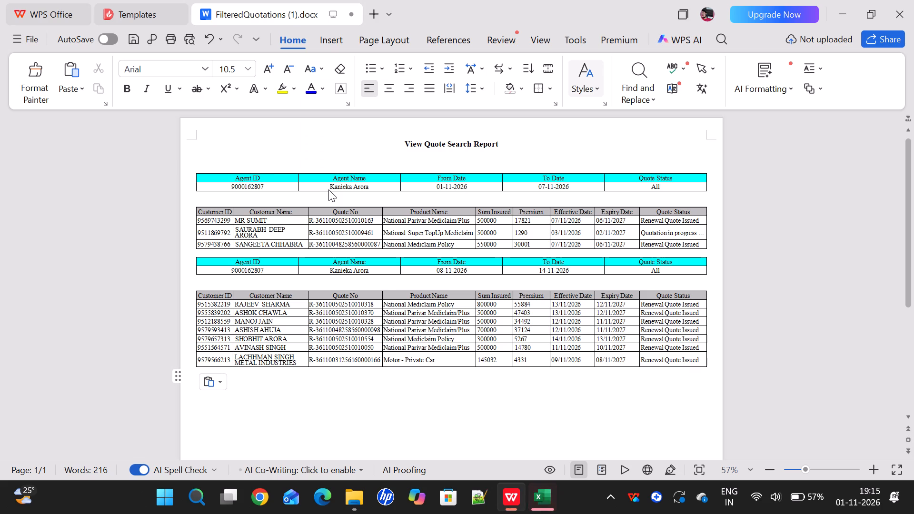
key("alt+Tab")
key("alt+Tab")
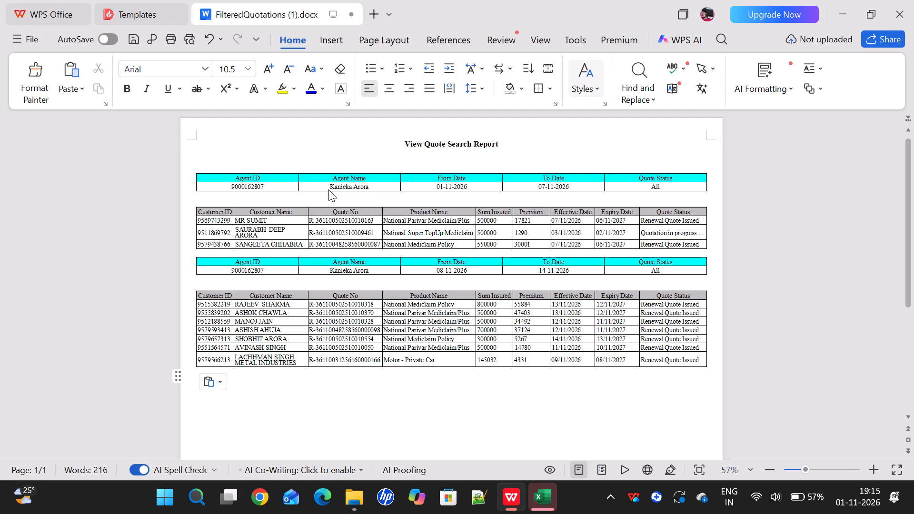
key("alt+Tab")
key("alt+Tab")
key("alt+Tab")
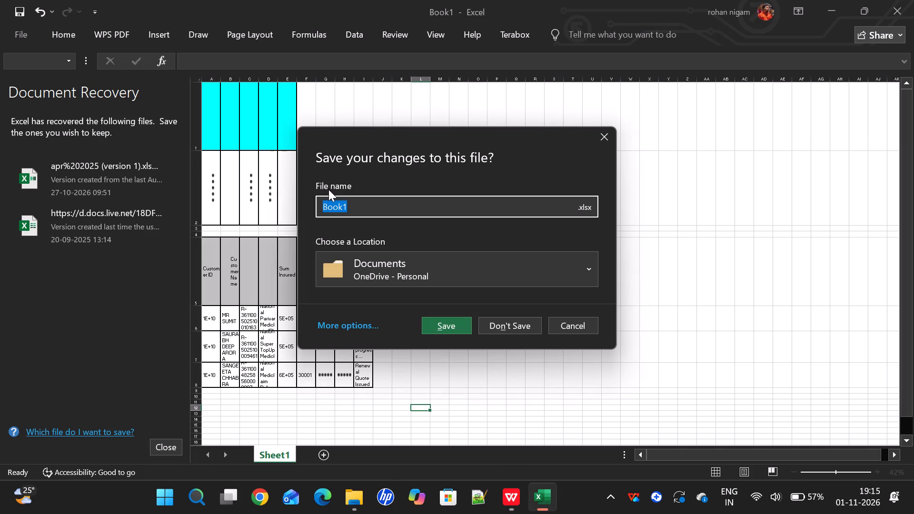
left_click(575, 323)
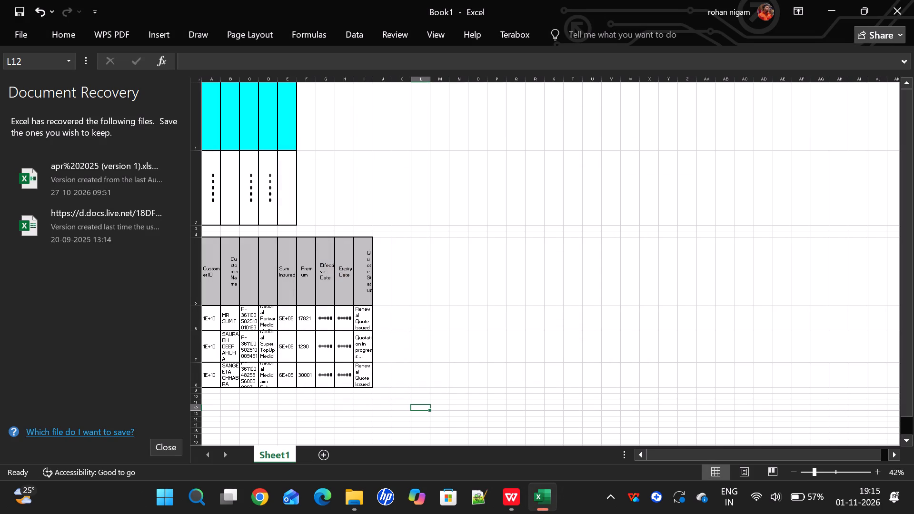
left_click(896, 10)
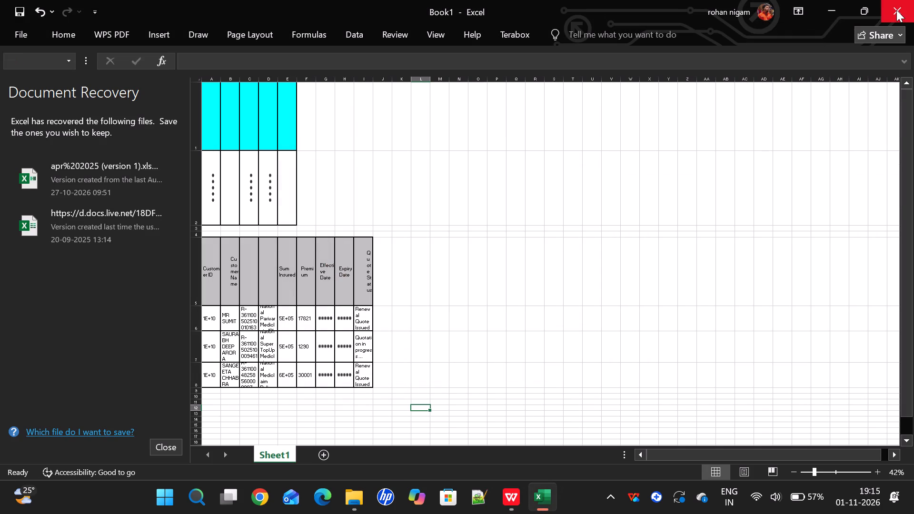
left_click(518, 322)
left_click(518, 322)
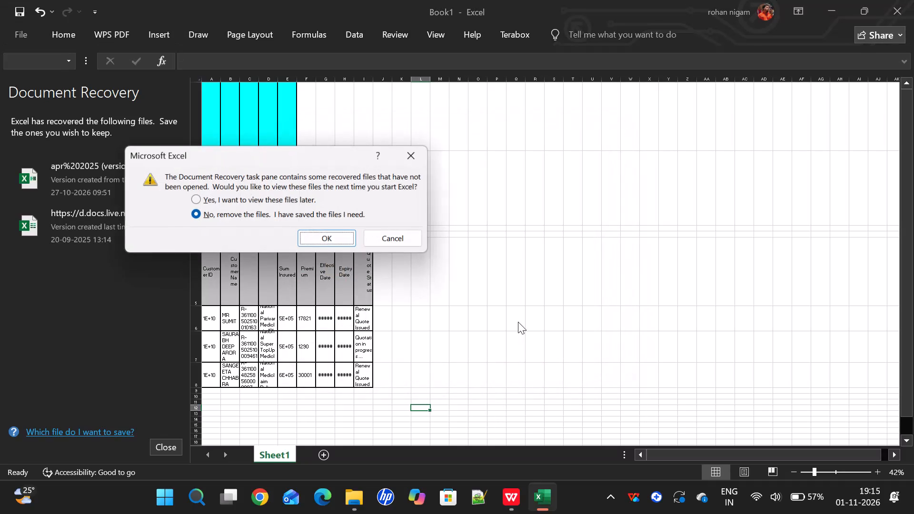
left_click(336, 233)
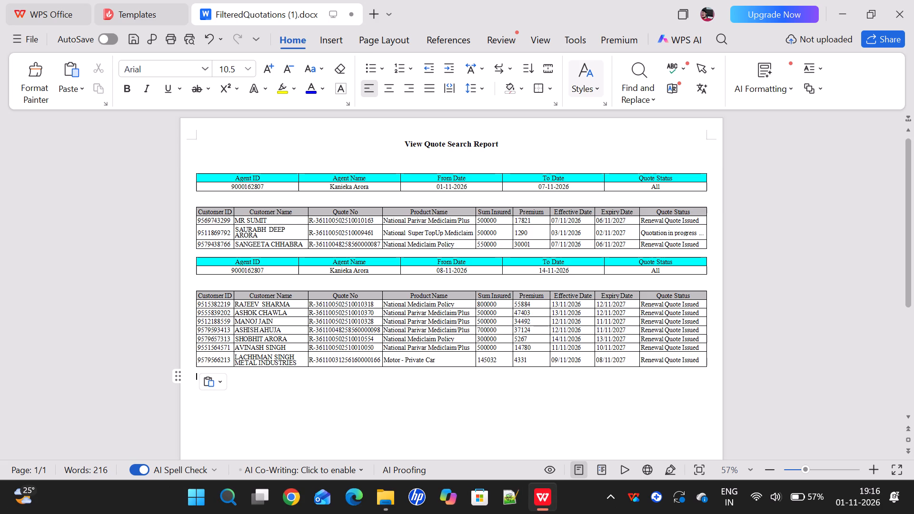
Copy both tables of the 15-11-2026 to 21-11-2026 report from FilteredQuotations (3).docx and paste them at the end of FilteredQuotations (1).docx.
key("alt+Tab")
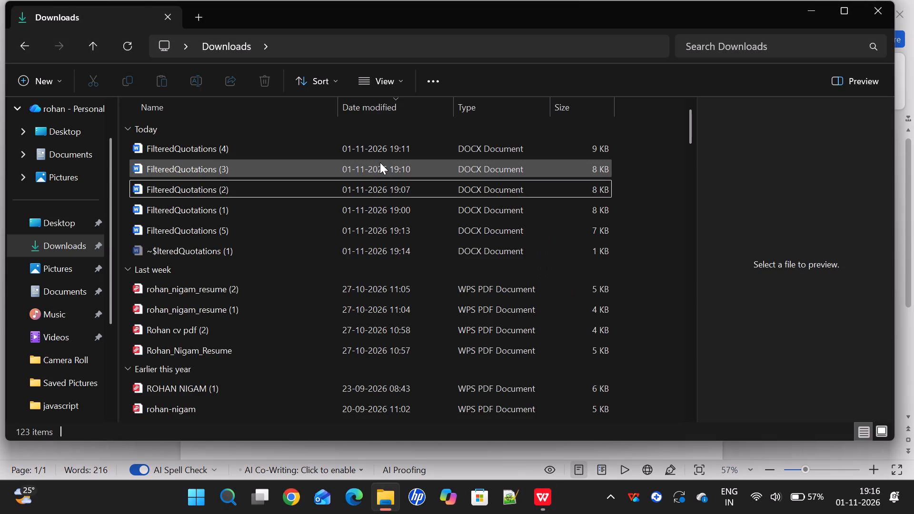
double_click(343, 164)
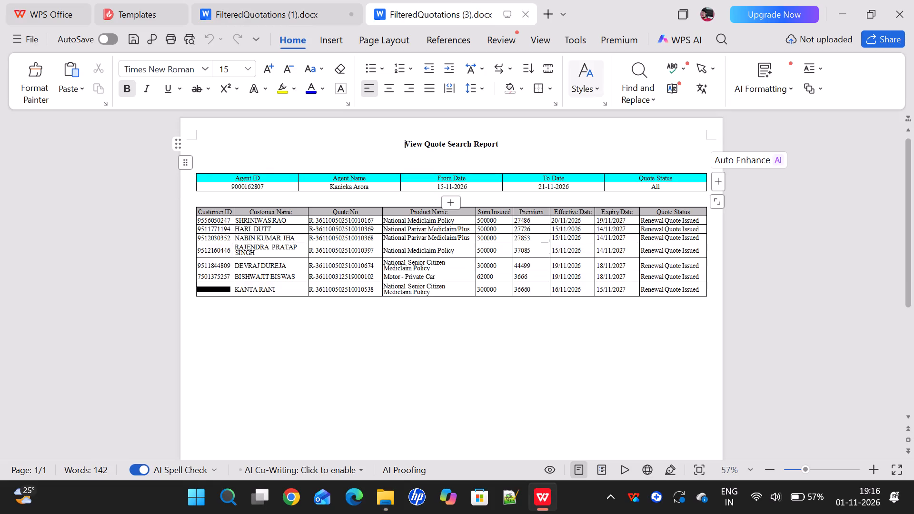
left_click_drag(191, 173, 334, 315)
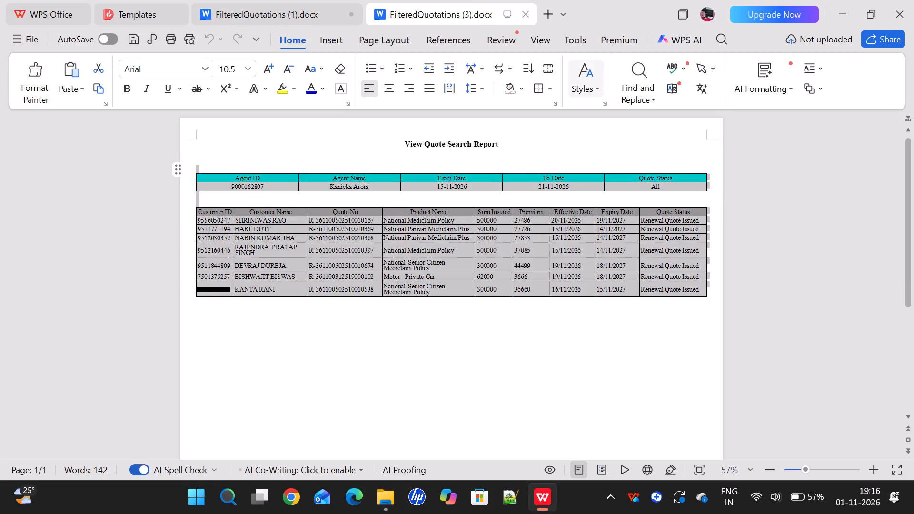
left_click_drag(334, 315, 340, 333)
key("ctrl+c")
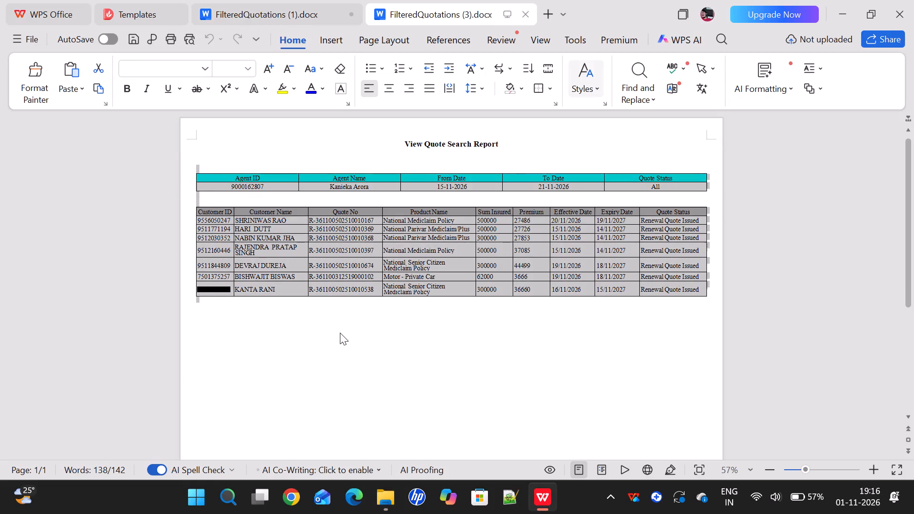
key("alt+Tab")
key("alt+Tab")
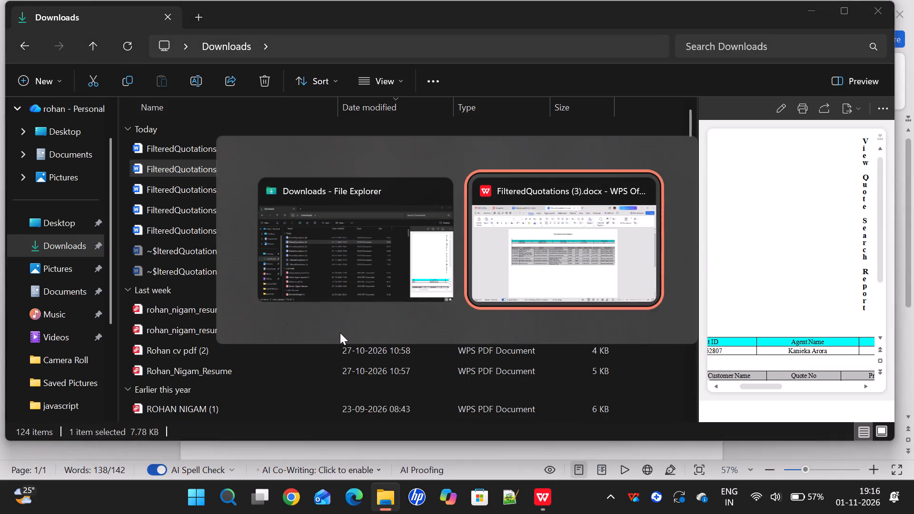
key("alt+Tab")
key("alt+Tab")
left_click(276, 2)
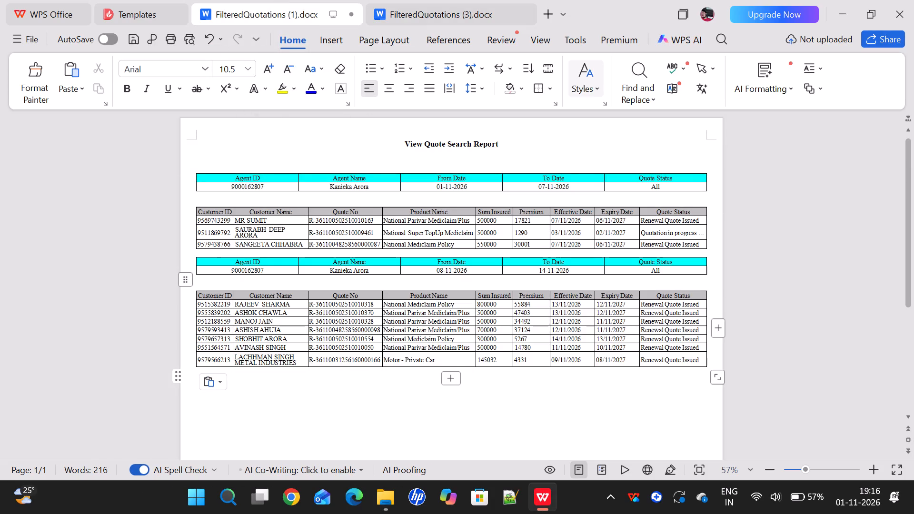
key("ctrl+v")
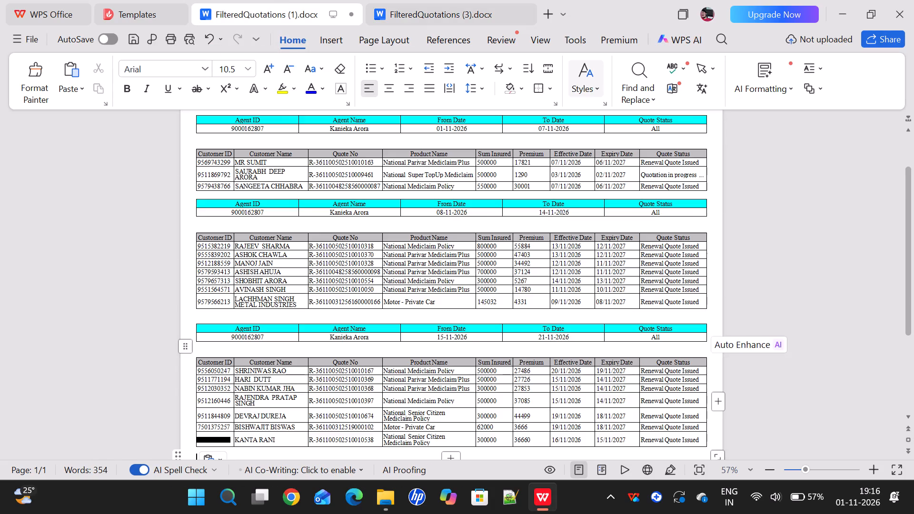
Open FilteredQuotations (4).docx from Downloads and copy both tables of the 22-11-2026 to 28-11-2026 report.
key("alt+Tab")
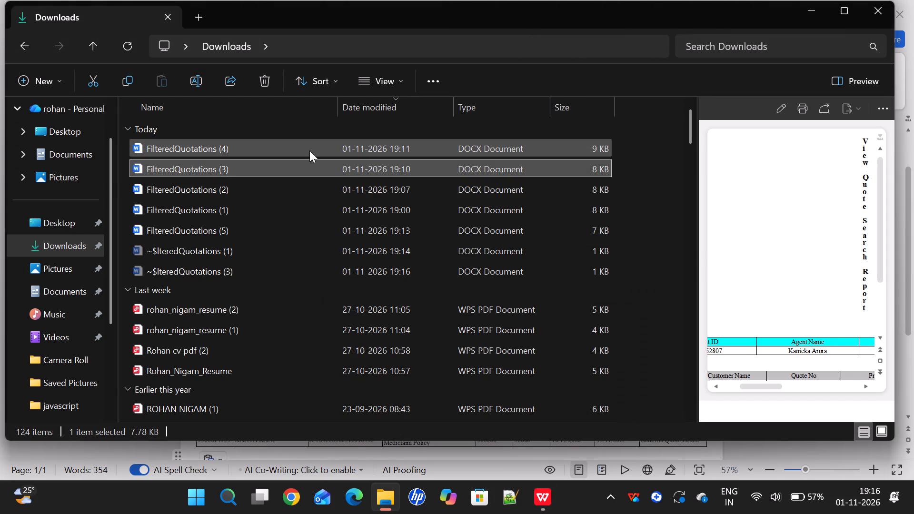
left_click(309, 150)
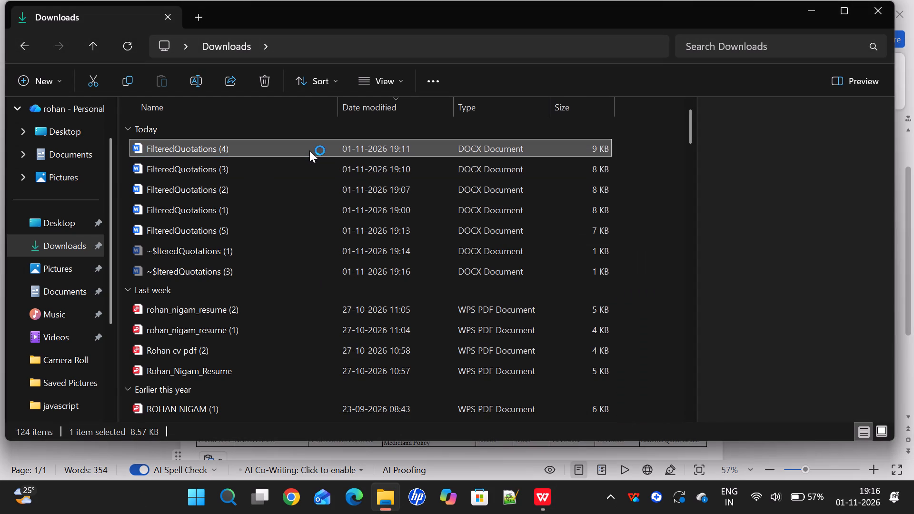
double_click(309, 150)
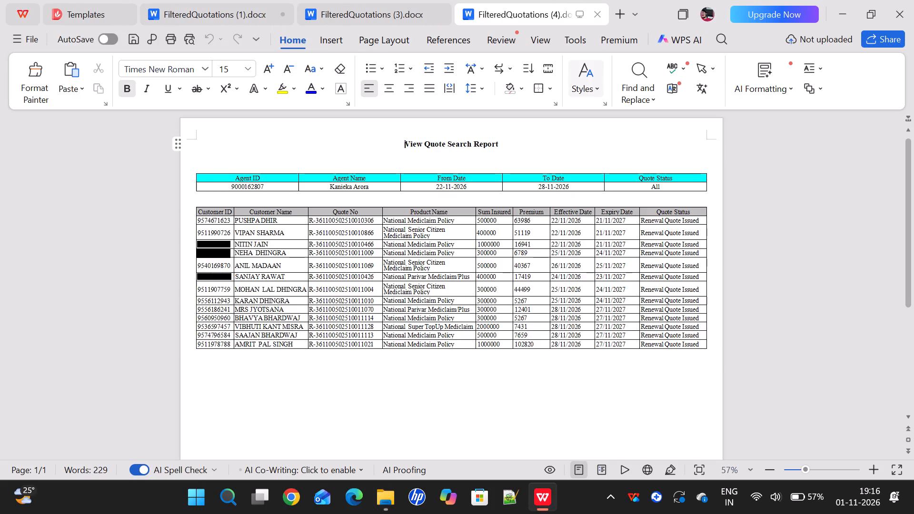
left_click_drag(191, 167, 378, 379)
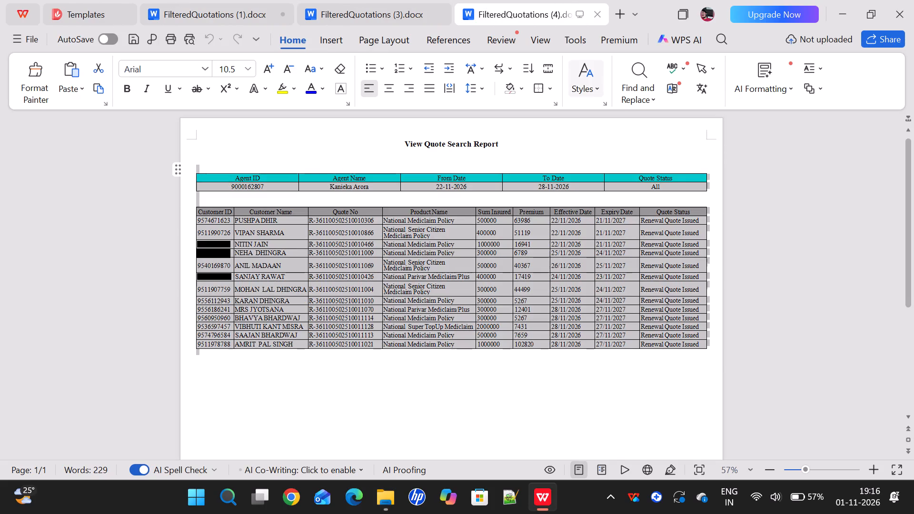
left_click_drag(378, 379, 379, 383)
key("ctrl+c")
Paste the copied tables below the last table in FilteredQuotations (1).docx and check the combined pages.
key("alt+Tab")
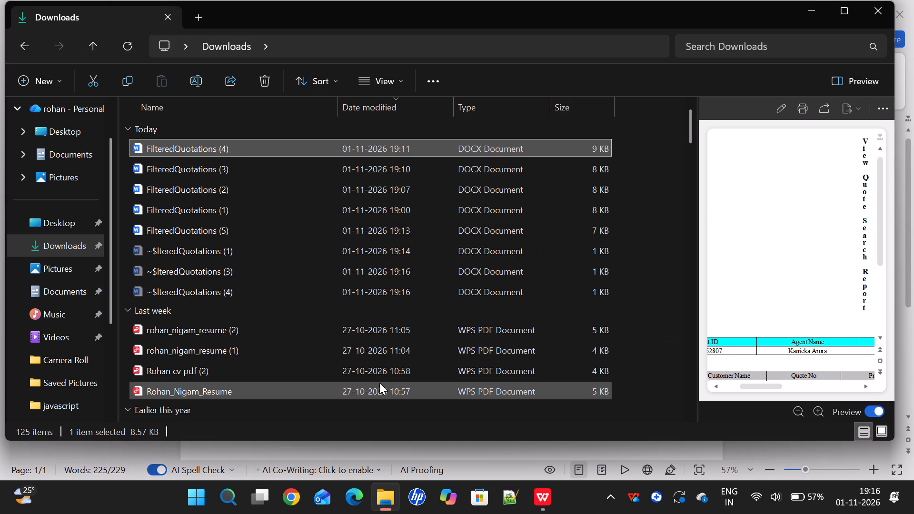
key("alt+Tab")
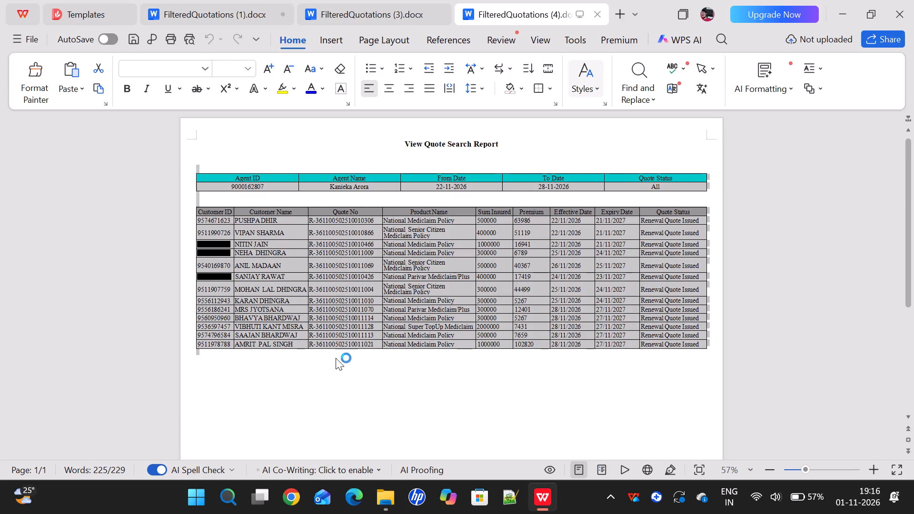
left_click(210, 17)
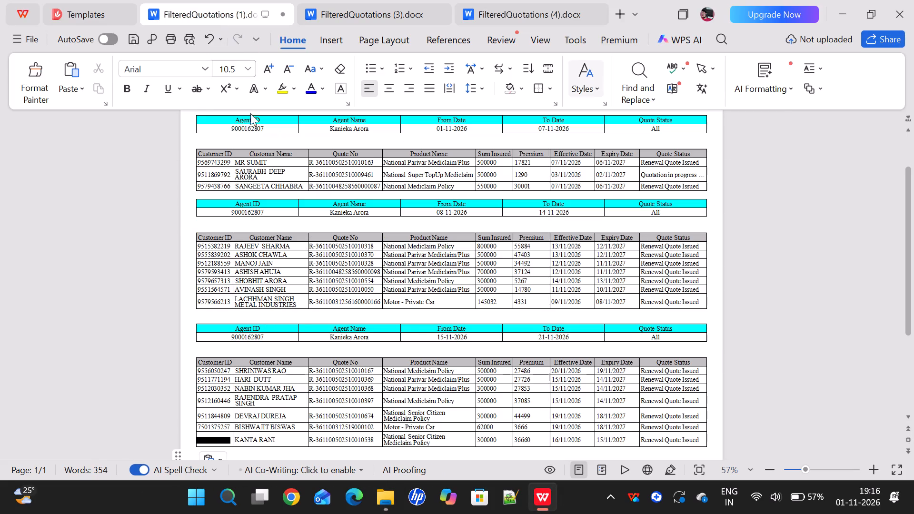
scroll(369, 254, "up", 2)
scroll(369, 254, "down", 3)
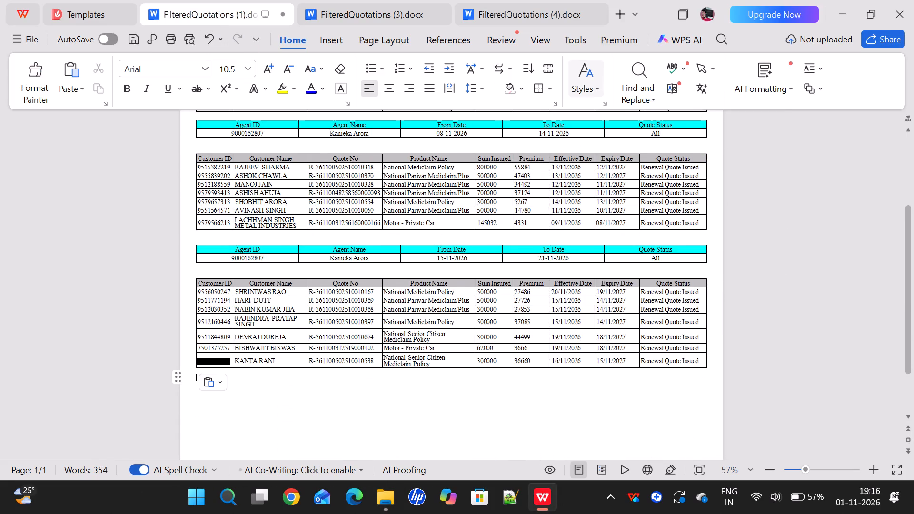
key("ctrl+v")
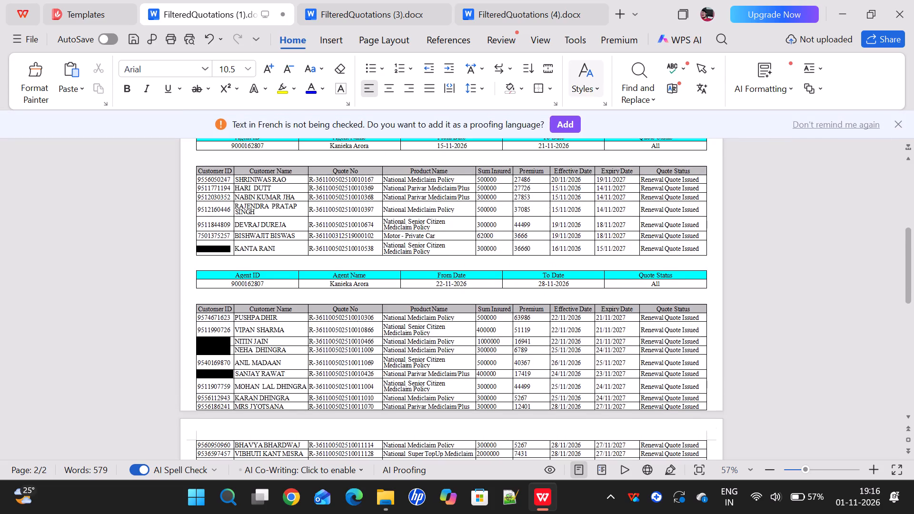
scroll(314, 318, "down", 4)
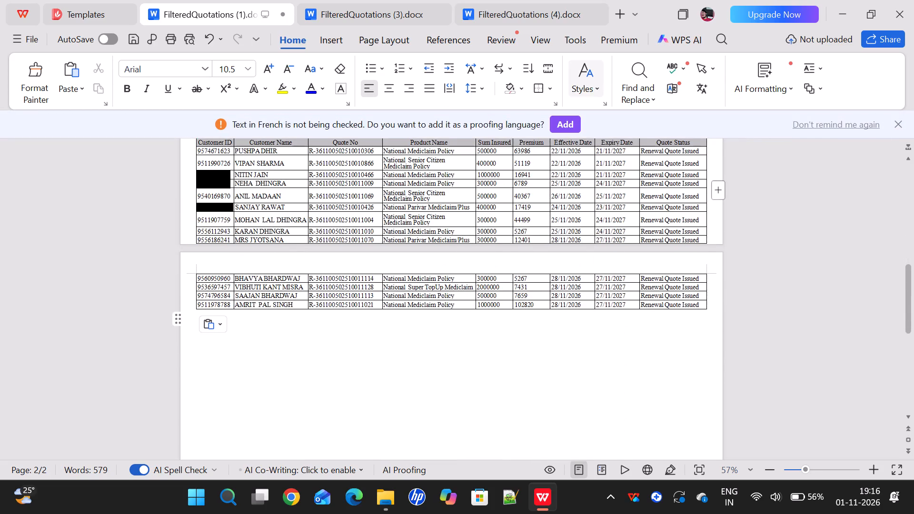
scroll(314, 318, "up", 4)
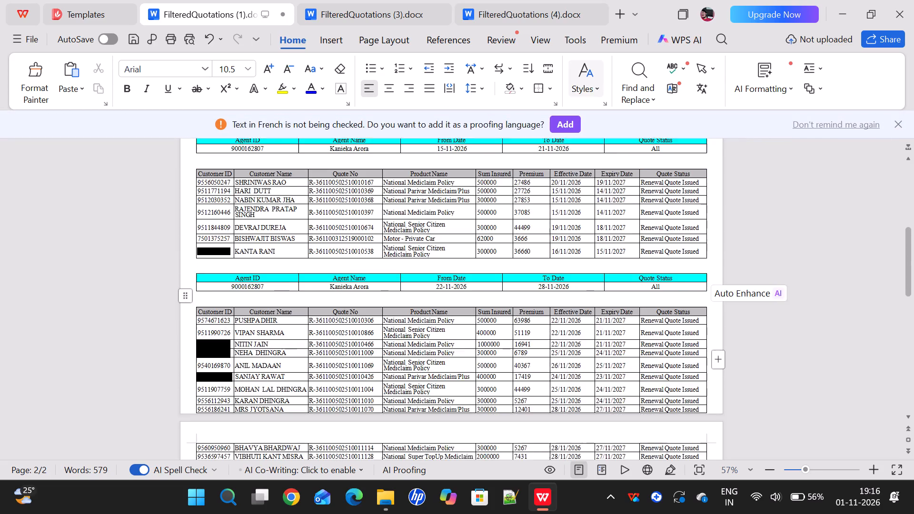
scroll(314, 318, "up", 3)
scroll(314, 318, "down", 2)
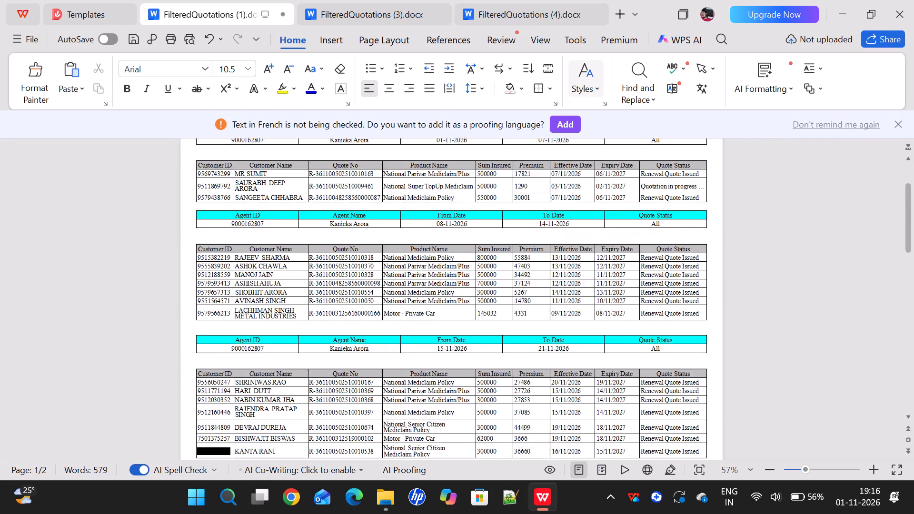
scroll(314, 318, "down", 3)
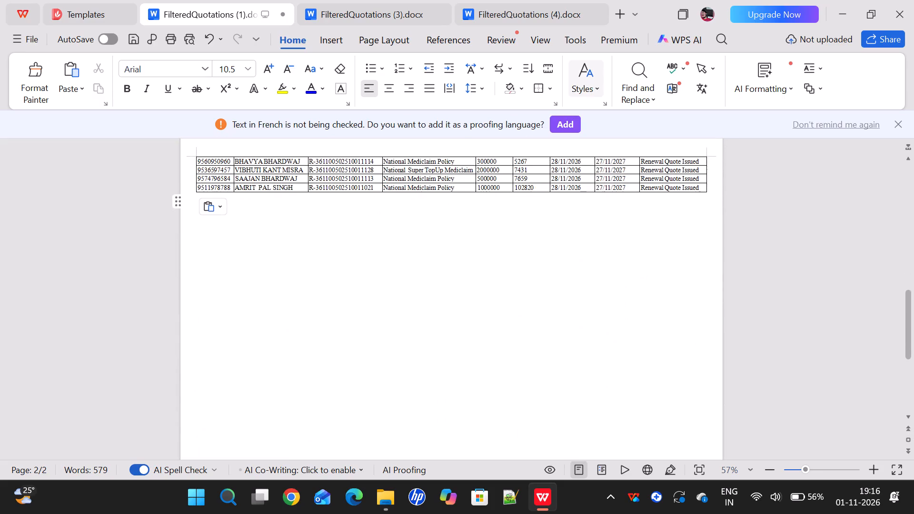
scroll(314, 318, "up", 3)
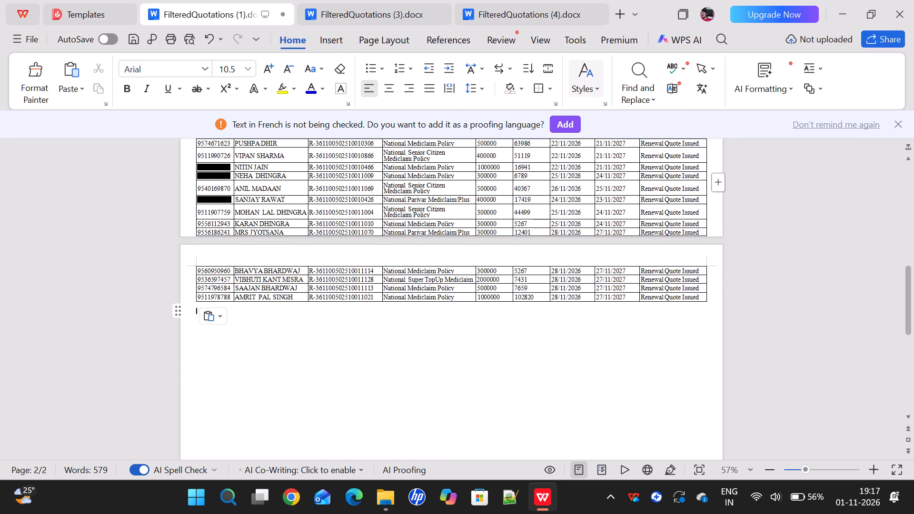
Close FilteredQuotations (4).docx and FilteredQuotations (3).docx, keeping FilteredQuotations (1).docx open.
key("alt+Tab")
key("alt+Tab")
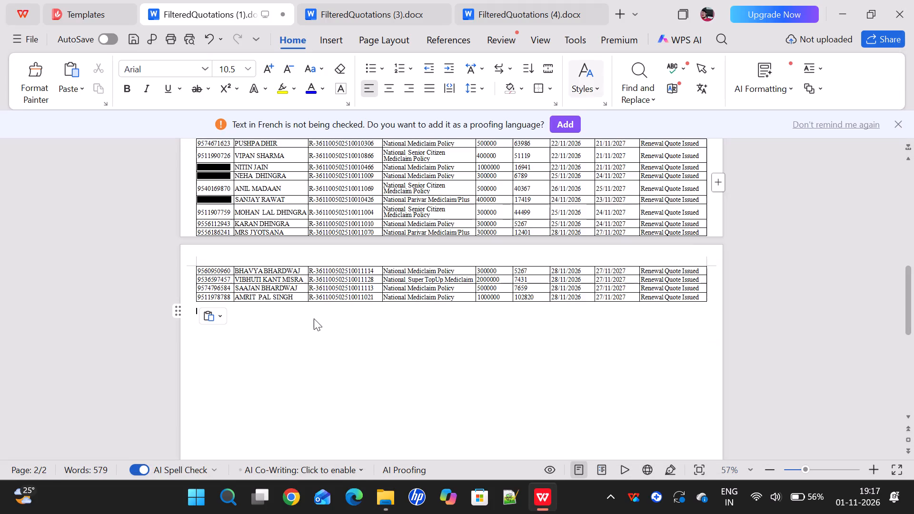
left_click(595, 7)
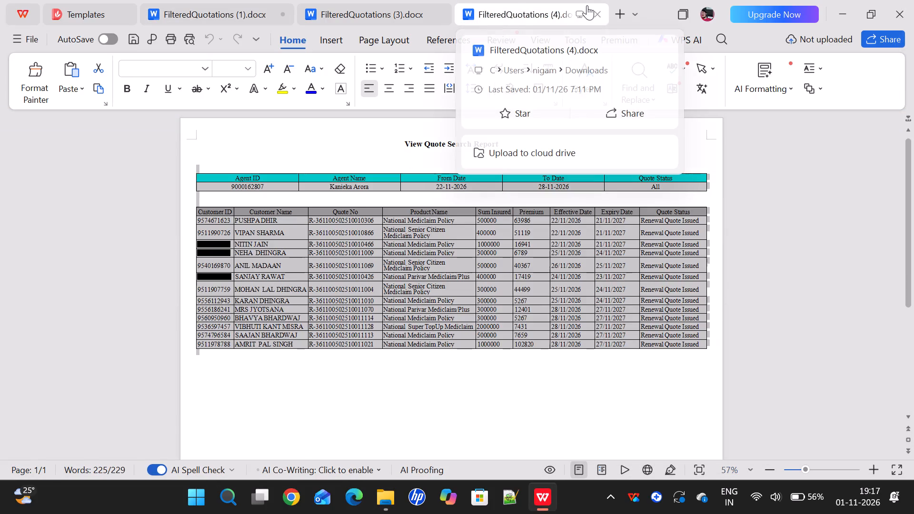
left_click(593, 12)
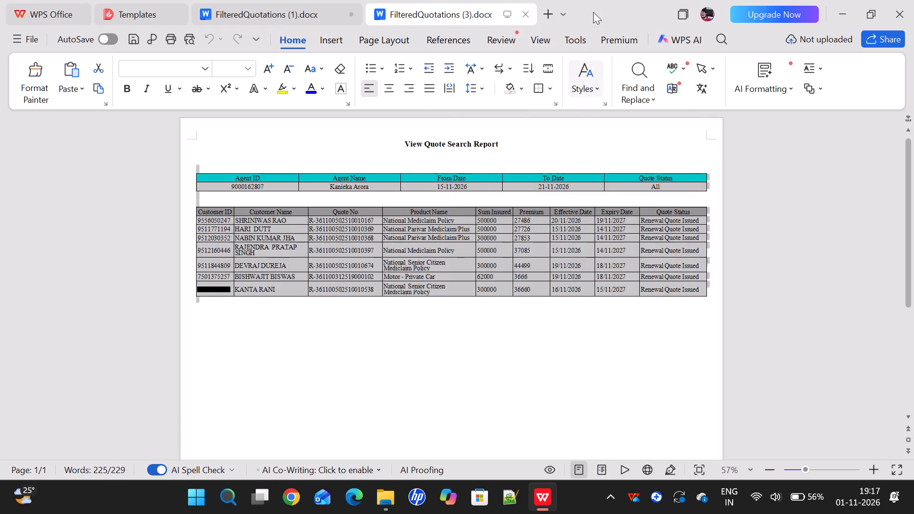
left_click(521, 12)
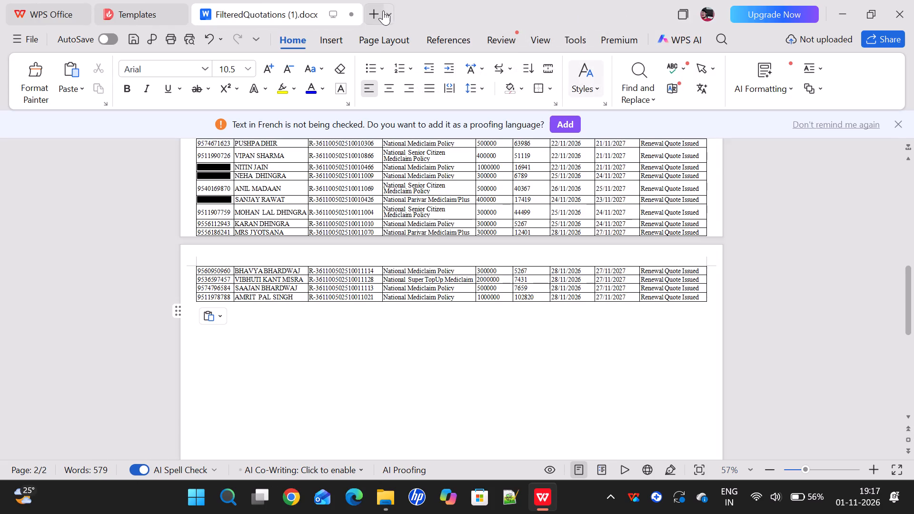
left_click(286, 6)
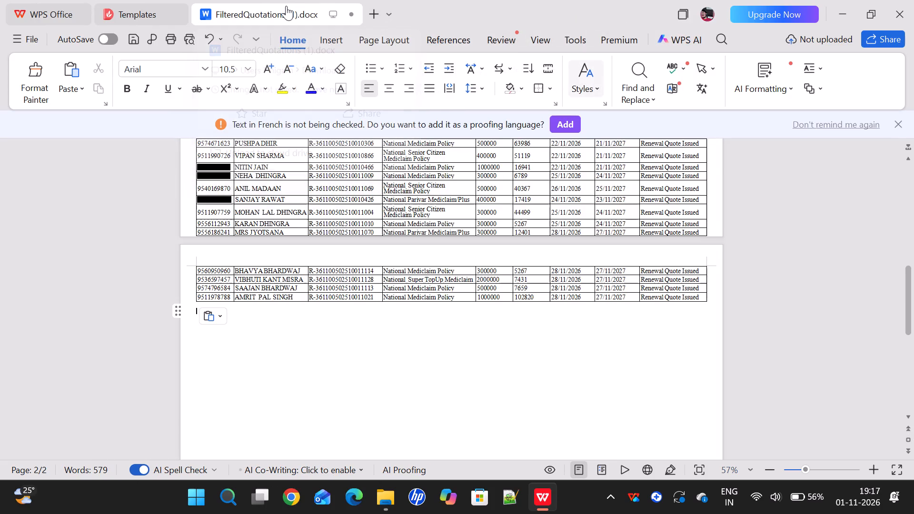
Copy both tables of the 29-11-2026 to 30-11-2026 report from FilteredQuotations (5).docx and paste them at the end of FilteredQuotations (1).docx.
key("alt+Tab")
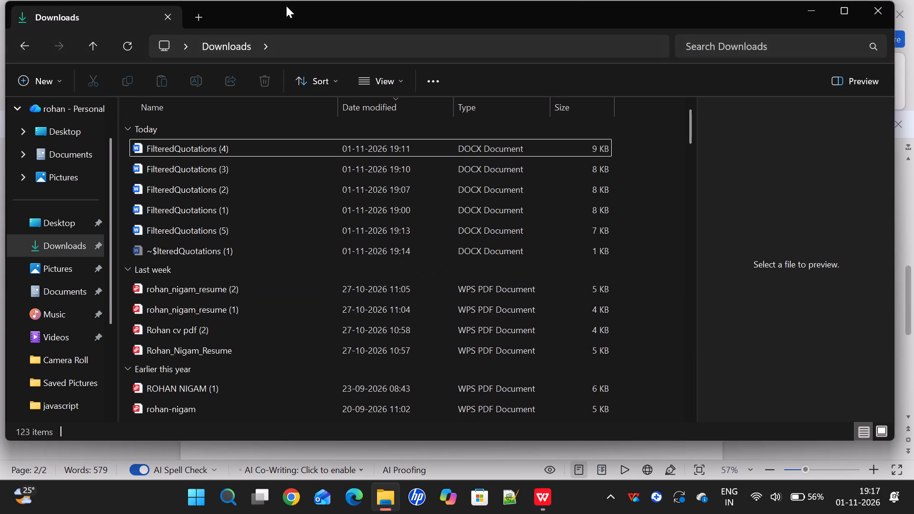
double_click(238, 229)
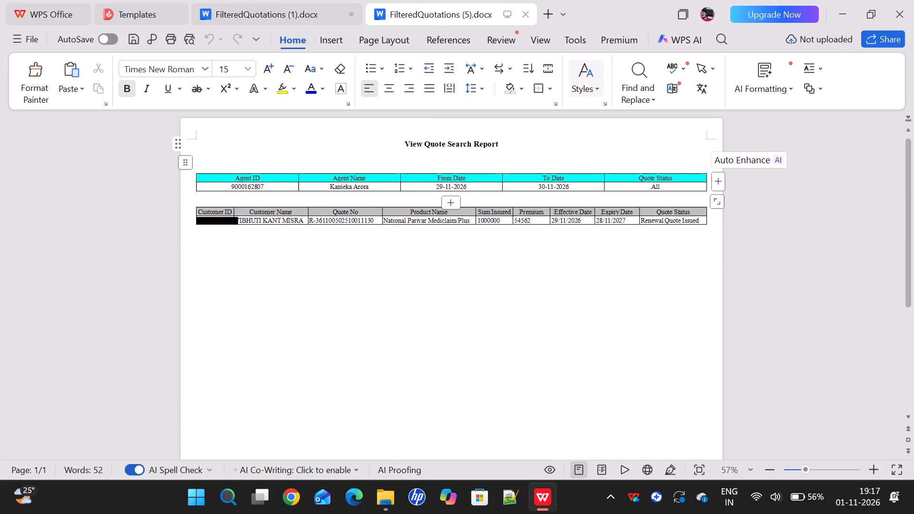
left_click_drag(191, 172, 293, 234)
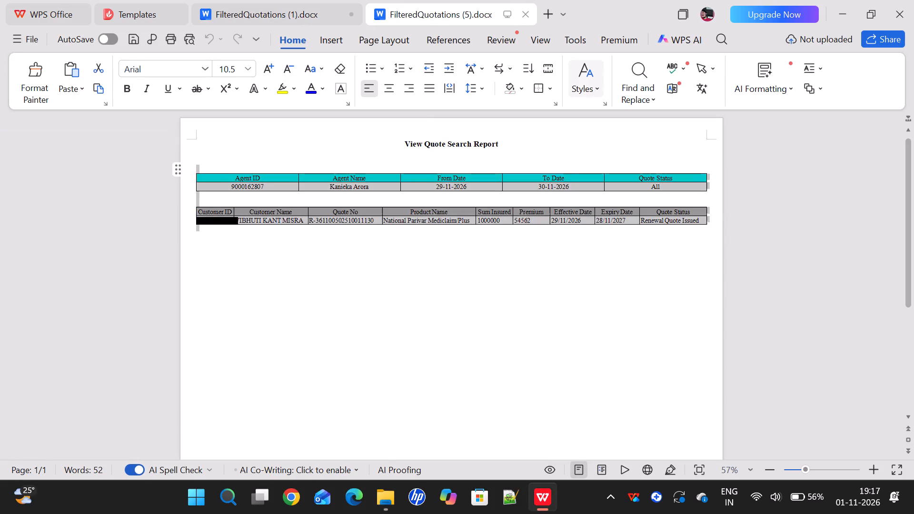
left_click_drag(293, 234, 305, 254)
key("ctrl+c")
key("alt+Tab")
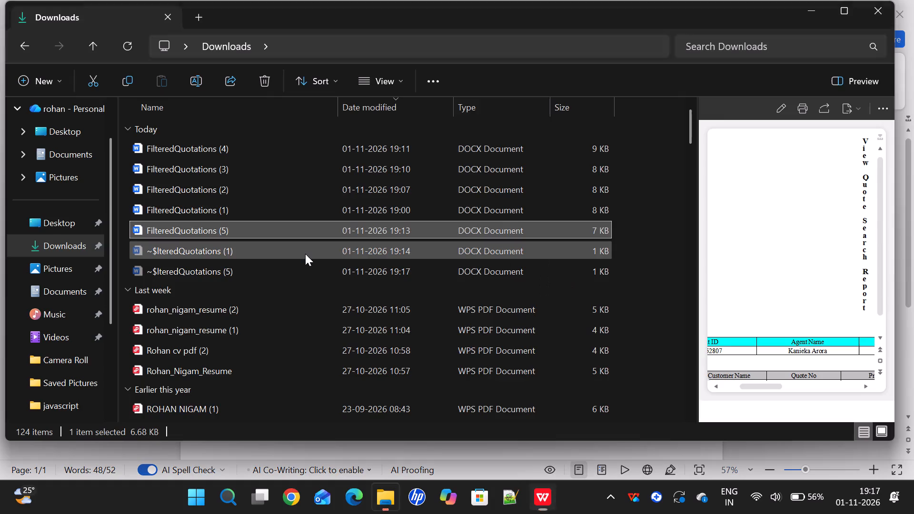
key("alt+Tab")
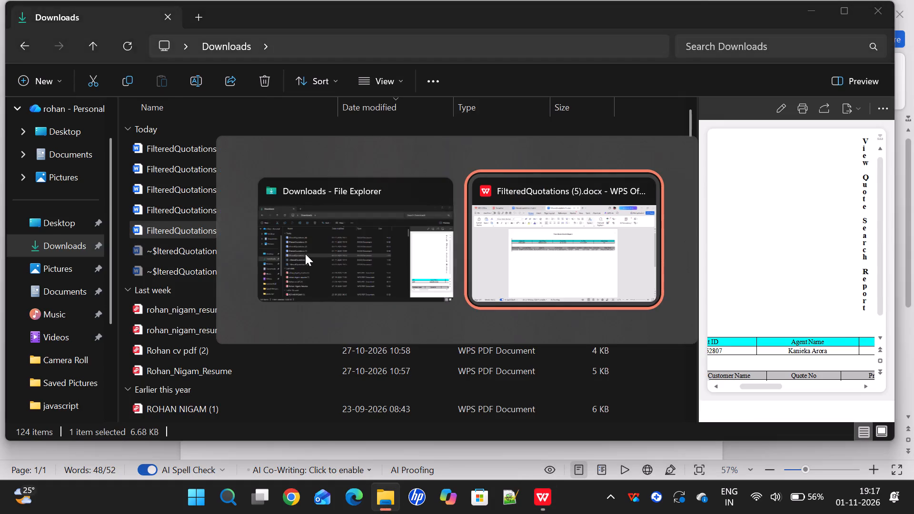
left_click(265, 4)
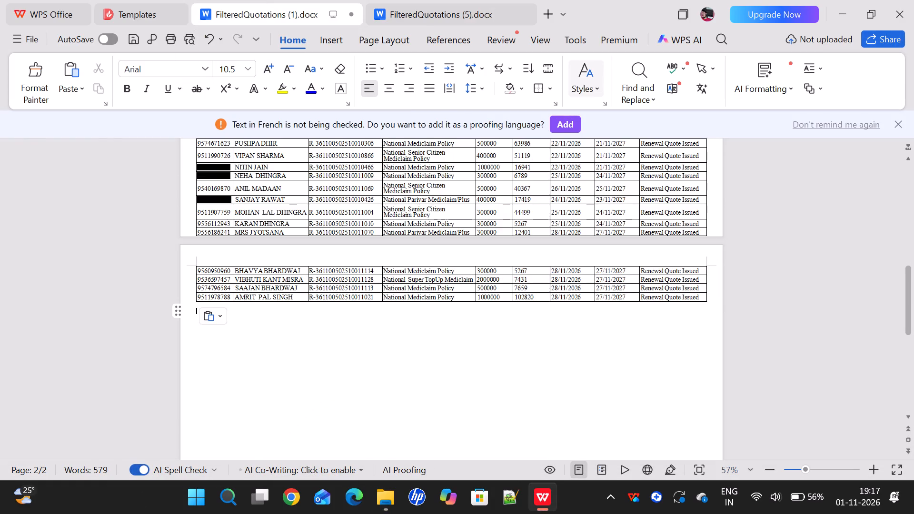
key("ctrl+v")
scroll(390, 323, "down", 5)
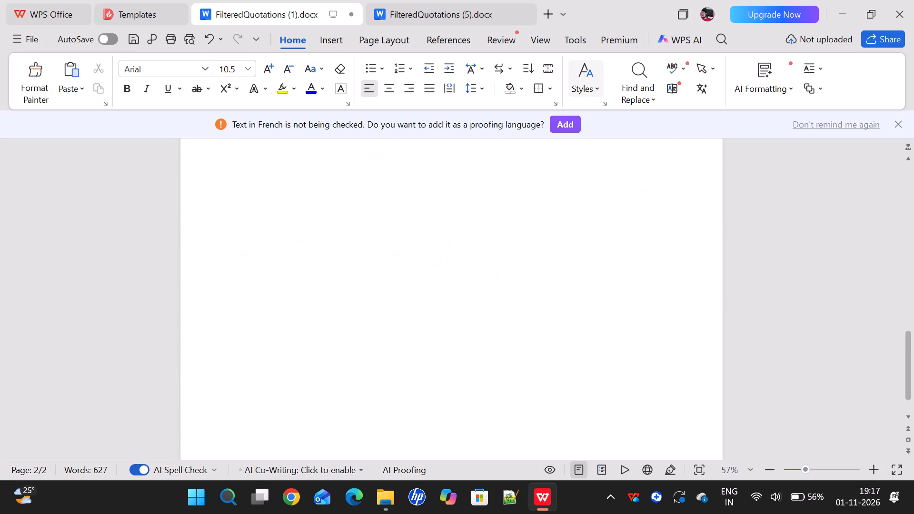
scroll(390, 323, "up", 7)
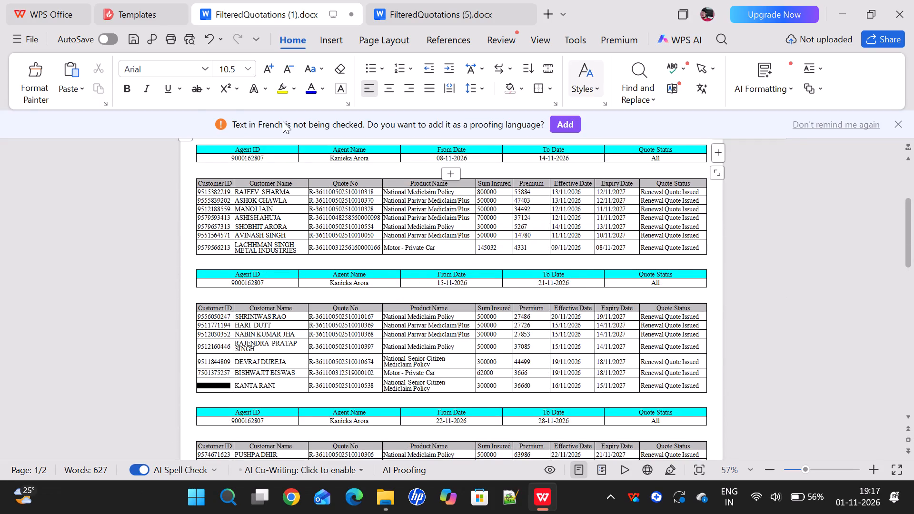
Save the combined document FilteredQuotations (1).docx.
key("ctrl+s")
left_click(108, 252)
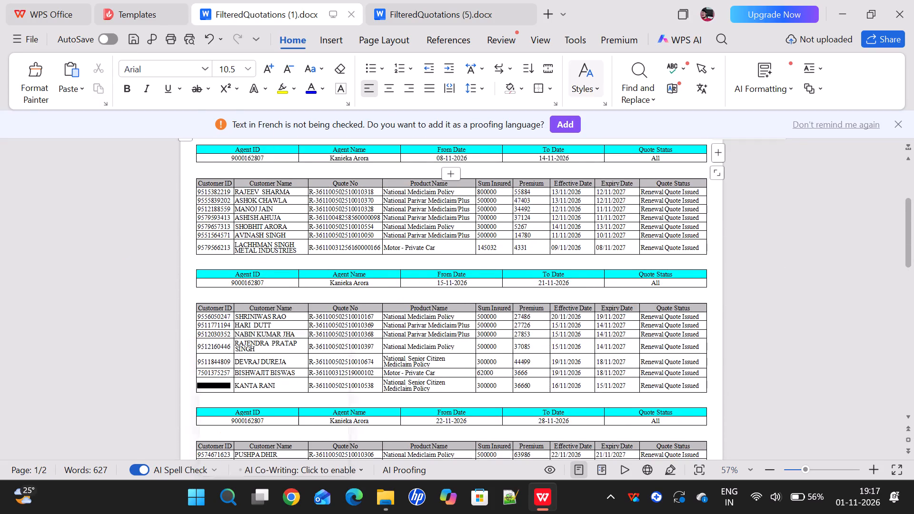
left_click(34, 41)
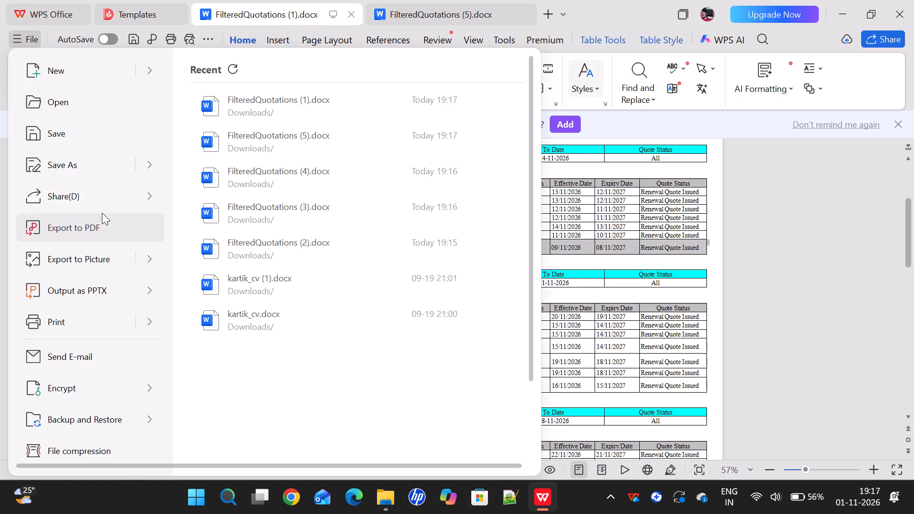
left_click(104, 139)
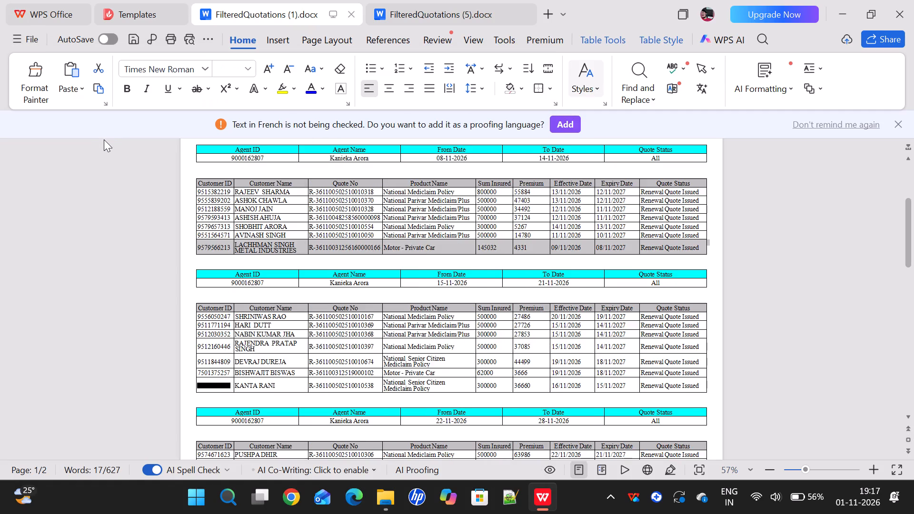
Add French as a proofing language for the document.
left_click(557, 123)
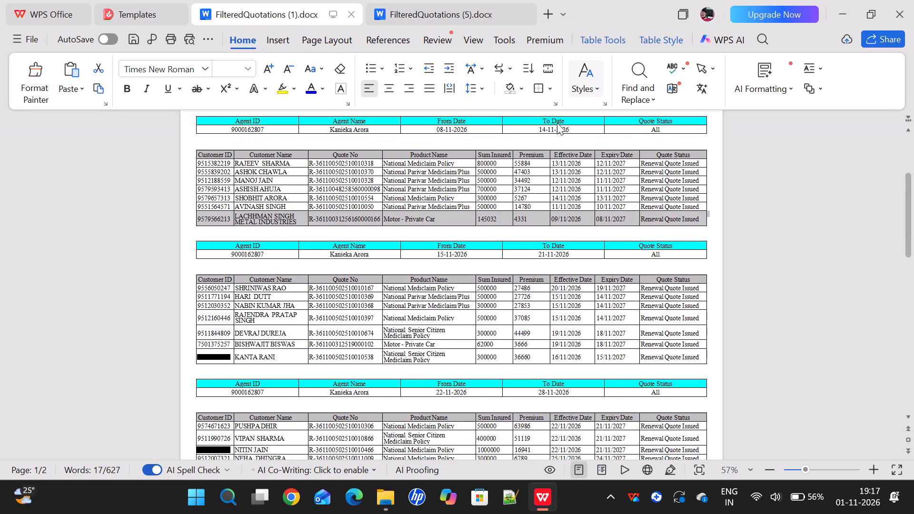
Save FilteredQuotations (1).docx again.
left_click(17, 47)
left_click(44, 128)
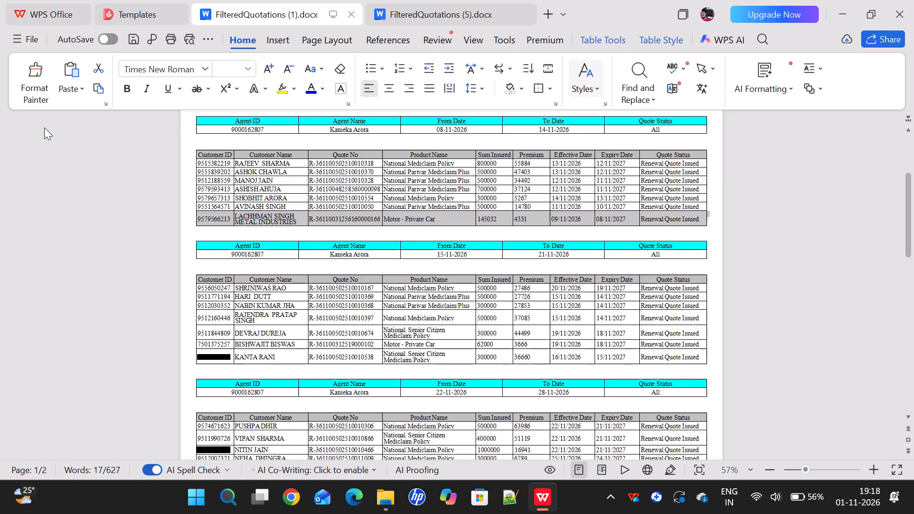
Save a copy of the combined document to the Desktop as FilteredQuotations list (1).docx in Word format.
left_click(21, 37)
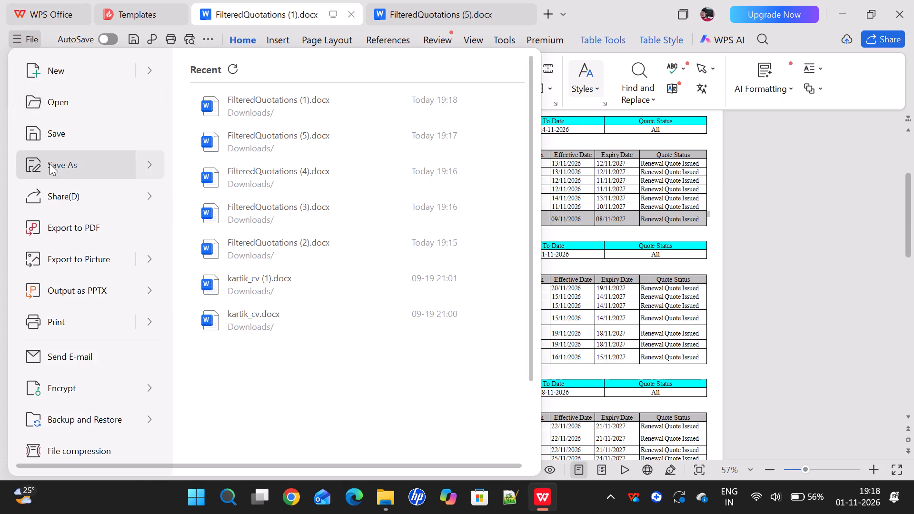
left_click(50, 163)
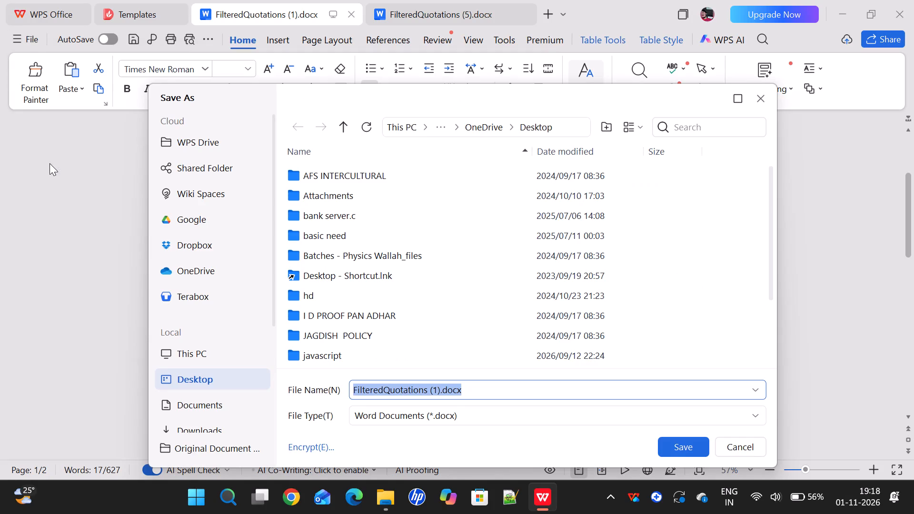
left_click(482, 388)
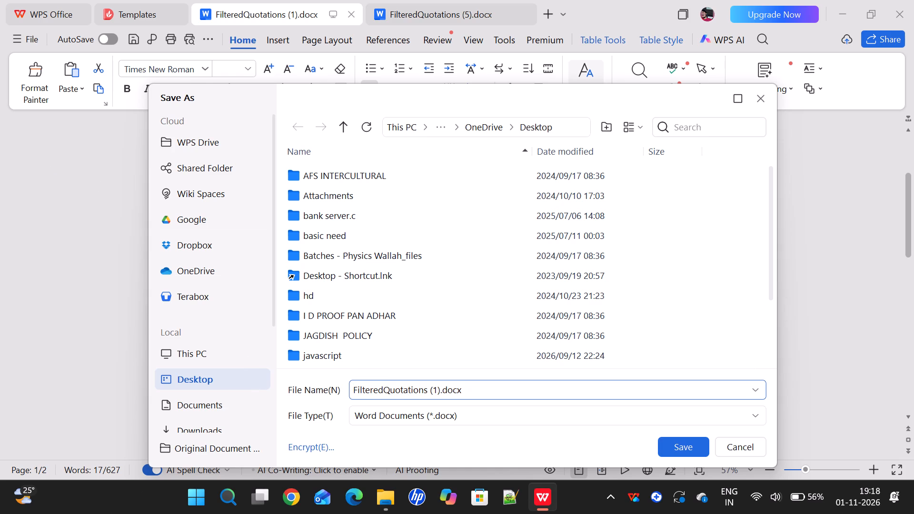
left_click(428, 391)
key("space")
type("listy")
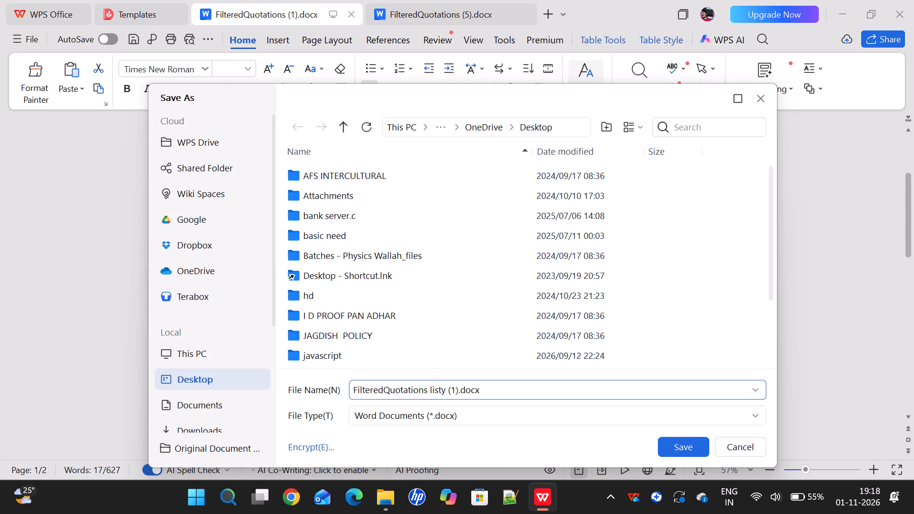
key("BackSpace")
key("t")
key("BackSpace")
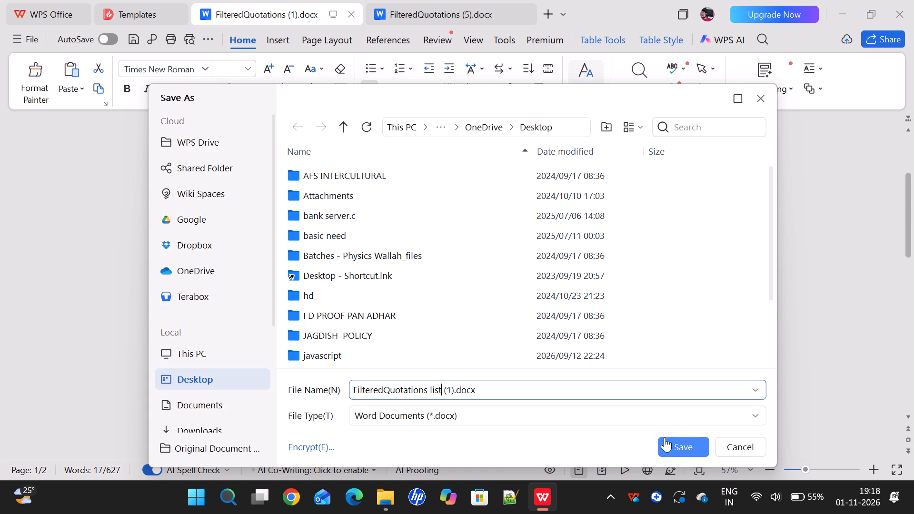
left_click(688, 448)
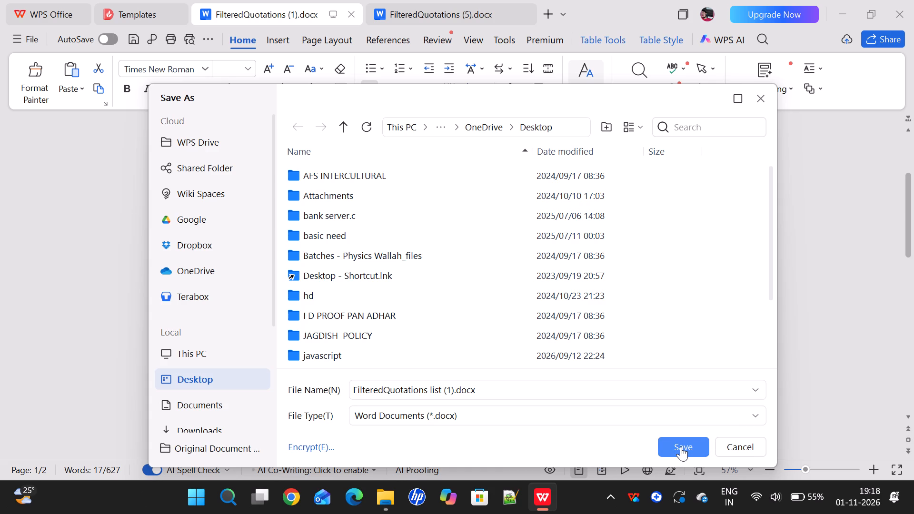
left_click(681, 446)
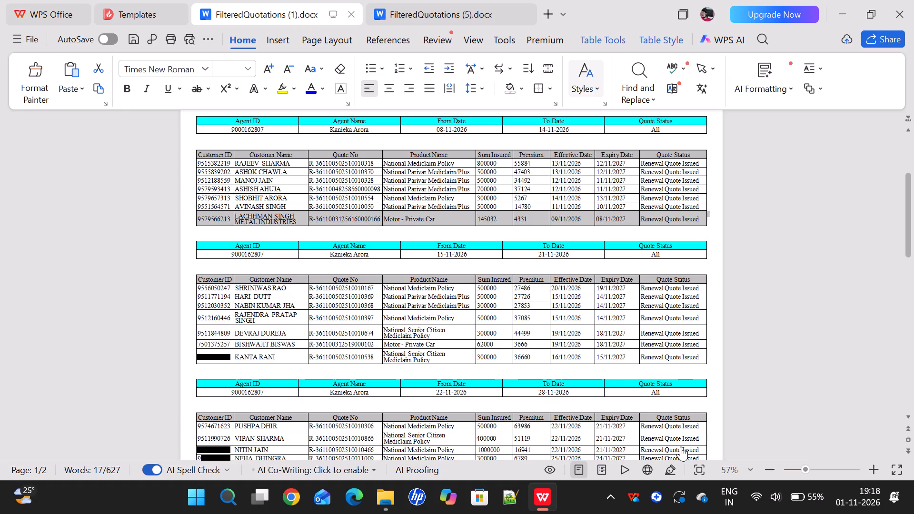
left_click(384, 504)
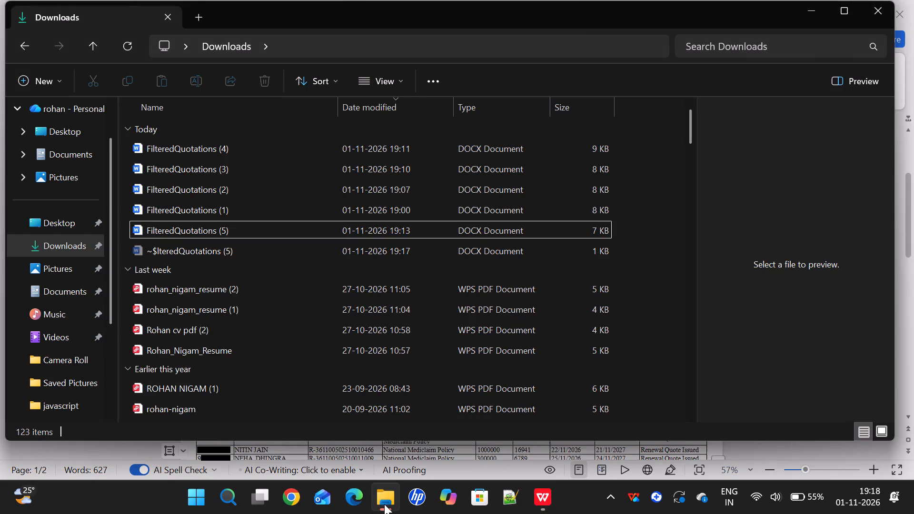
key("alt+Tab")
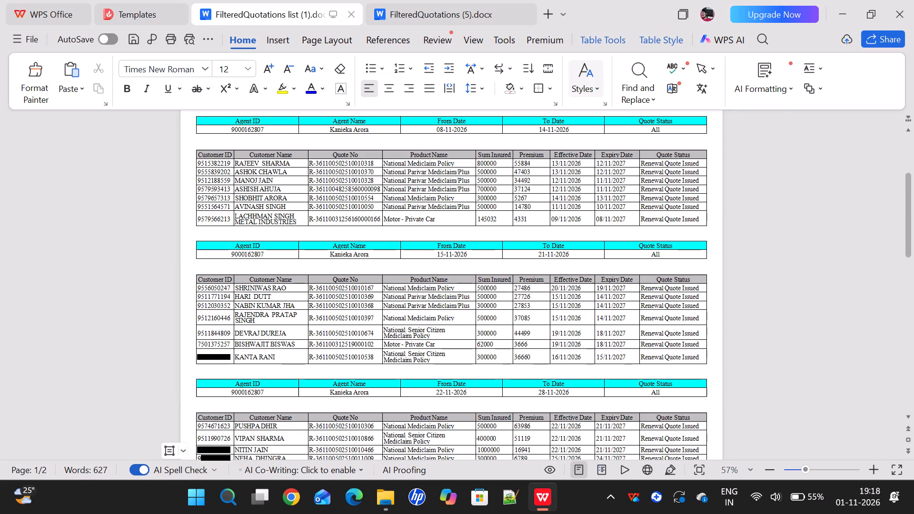
Close the source document FilteredQuotations (5).docx and exit WPS Office.
left_click(526, 13)
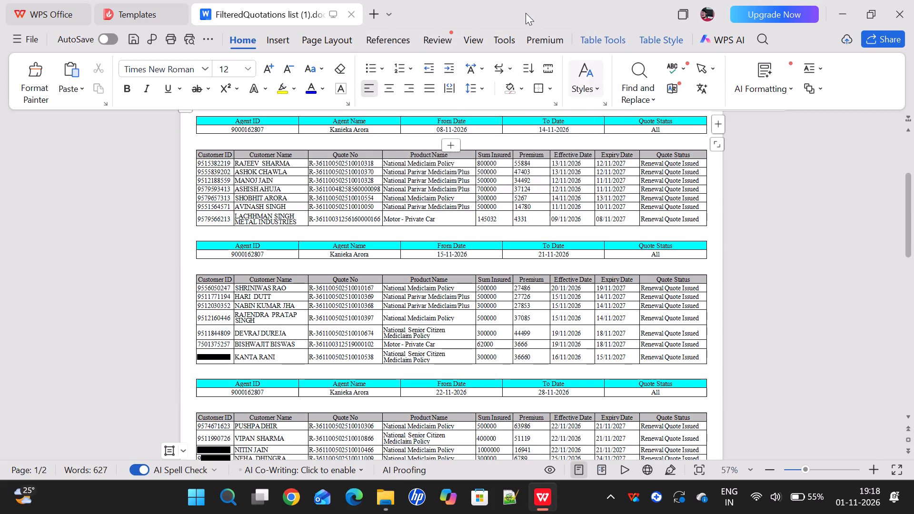
left_click(29, 39)
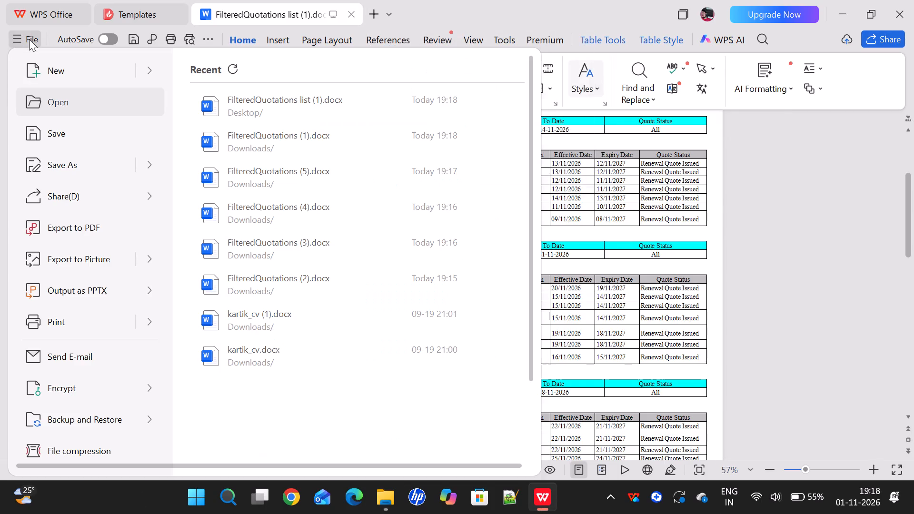
left_click(276, 99)
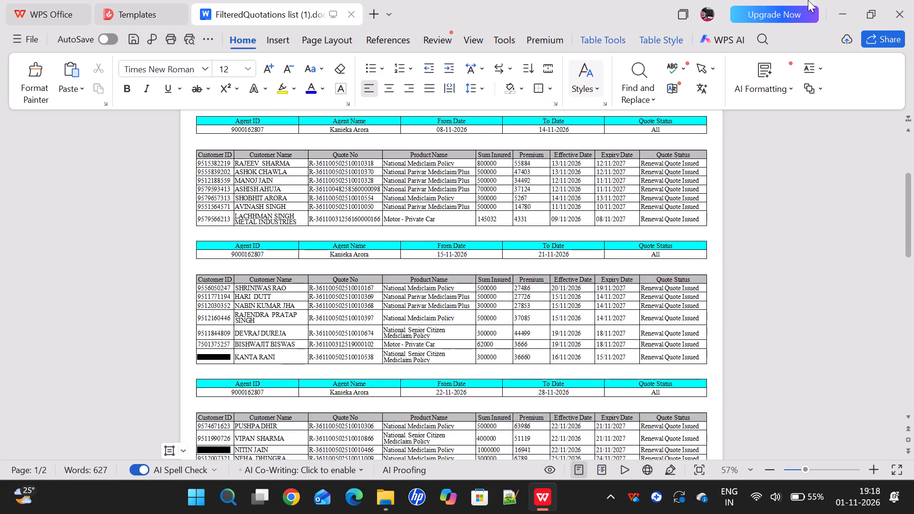
left_click(903, 8)
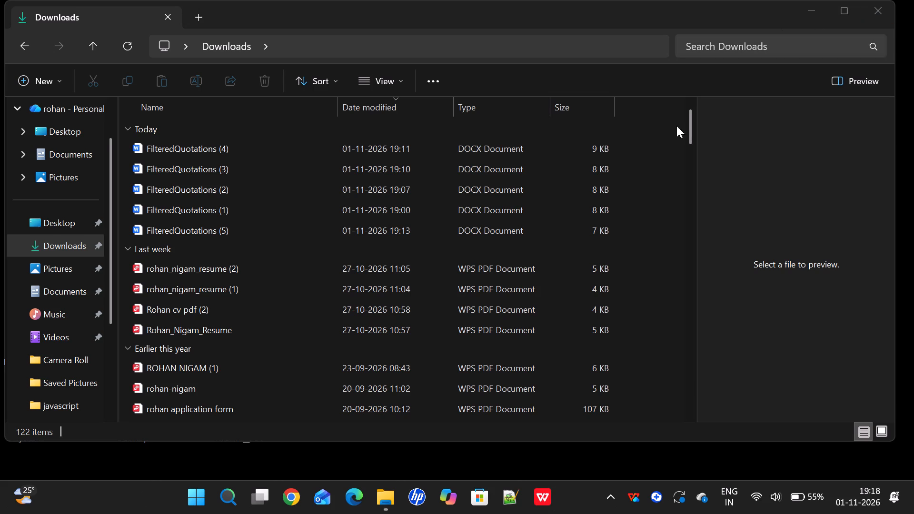
Delete the five source files FilteredQuotations (1) to (5) from the Downloads folder and close the folder window.
left_click_drag(301, 146, 300, 250)
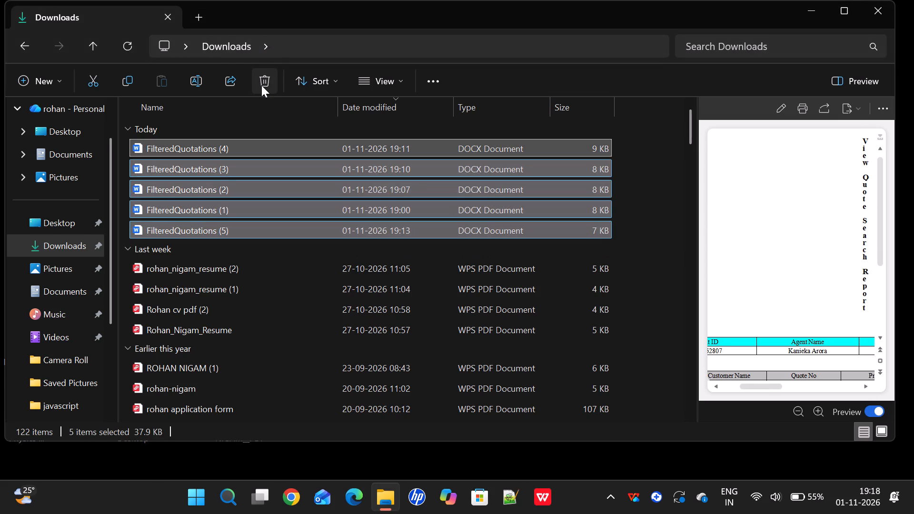
left_click(261, 85)
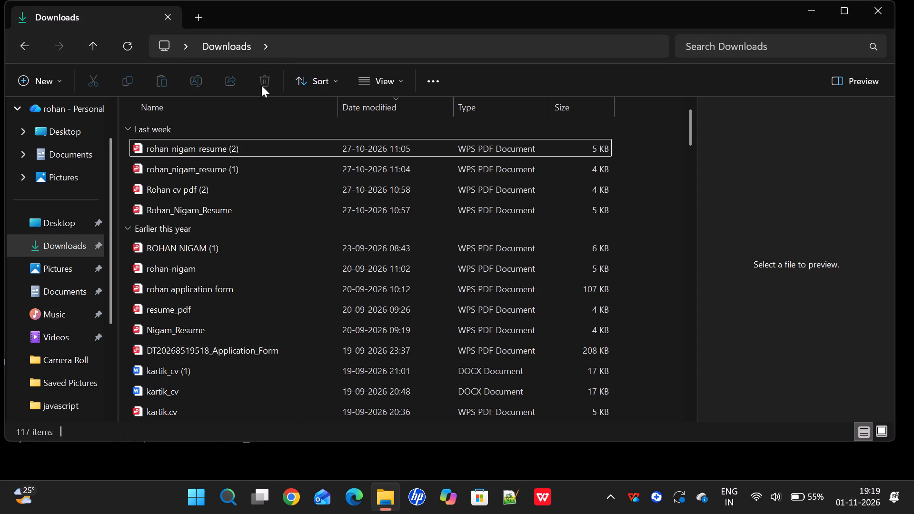
key("alt+Tab")
key("alt+Tab")
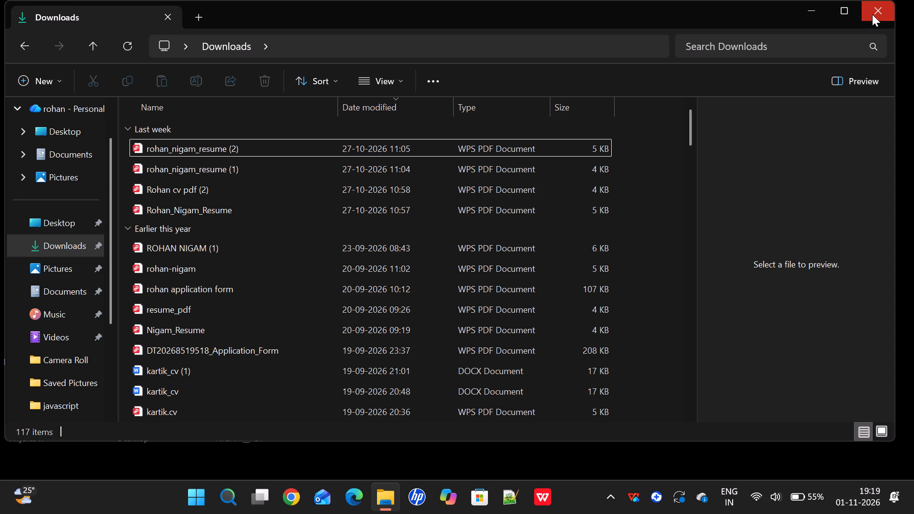
left_click(873, 14)
Refresh the desktop and open the saved copy FilteredQuotations list (1) from it.
left_click(494, 234)
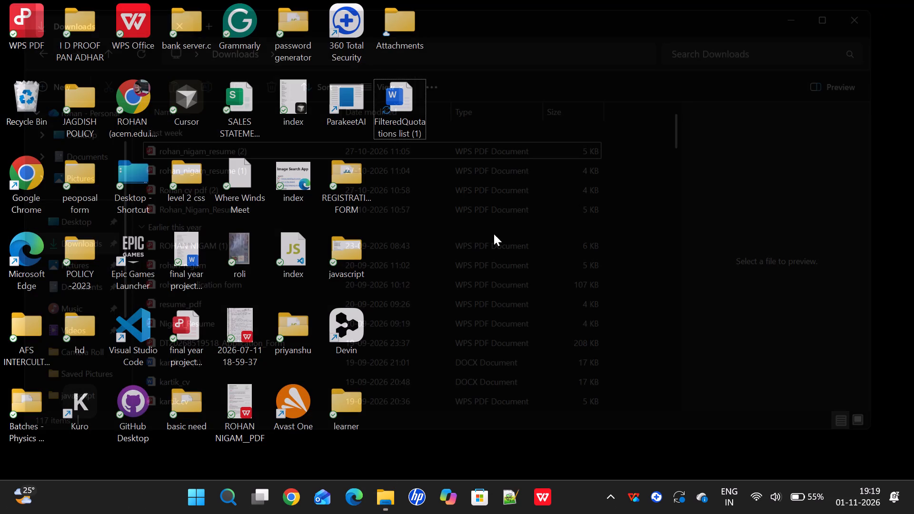
double_click(494, 234)
left_click(612, 277)
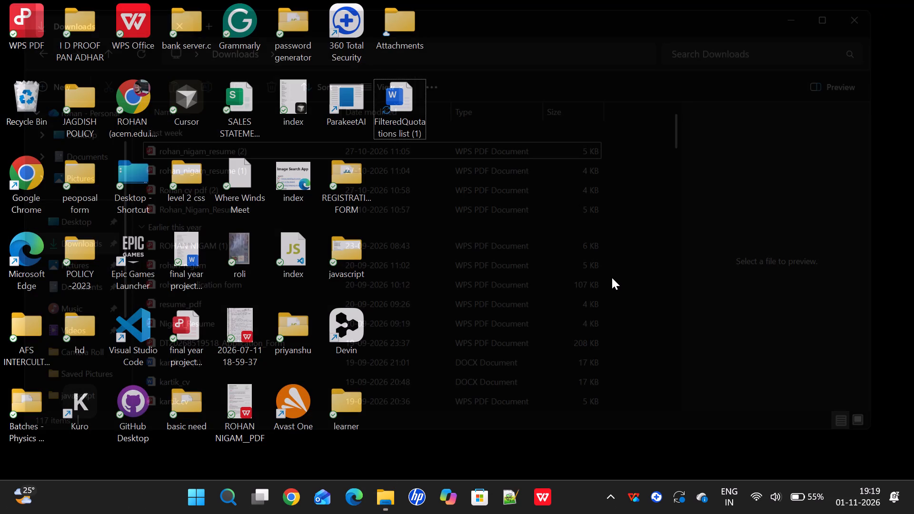
right_click(612, 277)
left_click(612, 277)
right_click(612, 277)
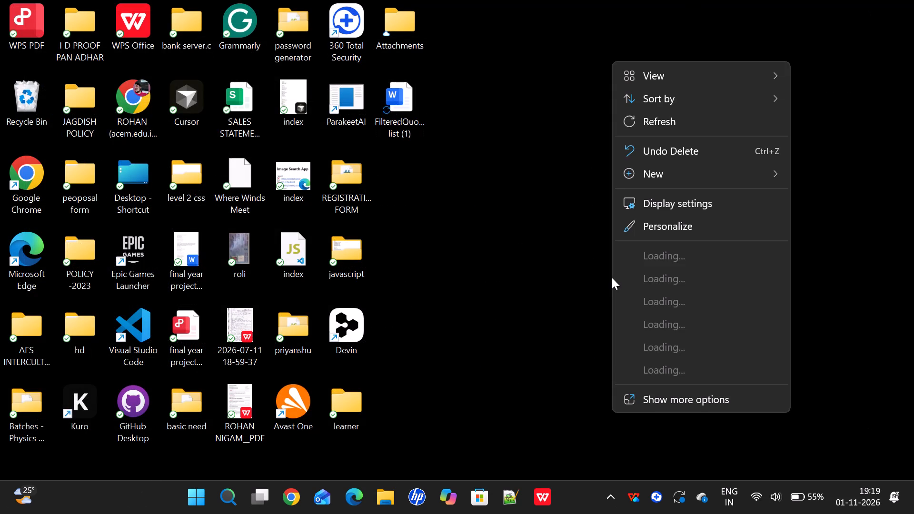
left_click(674, 120)
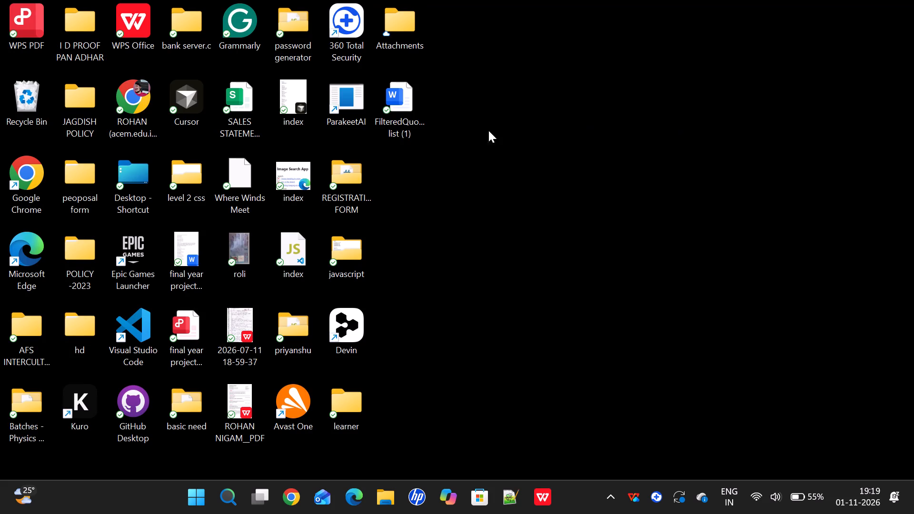
double_click(417, 114)
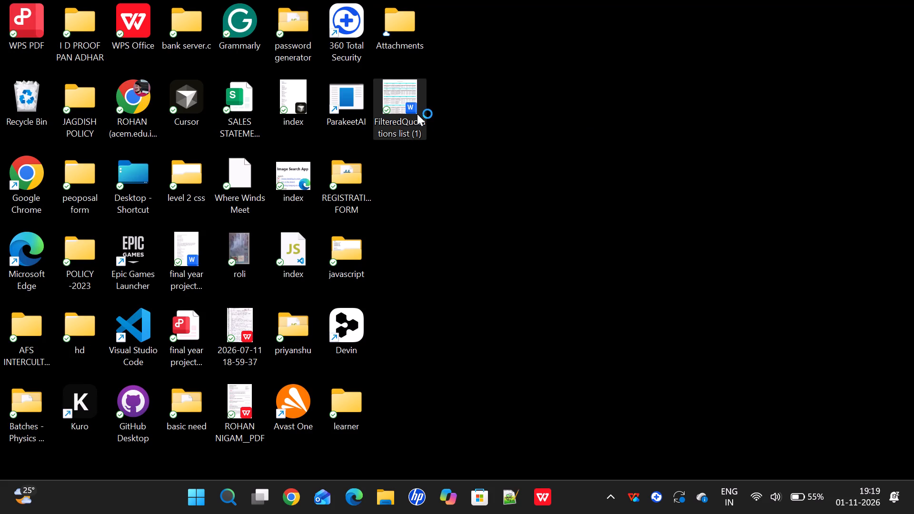
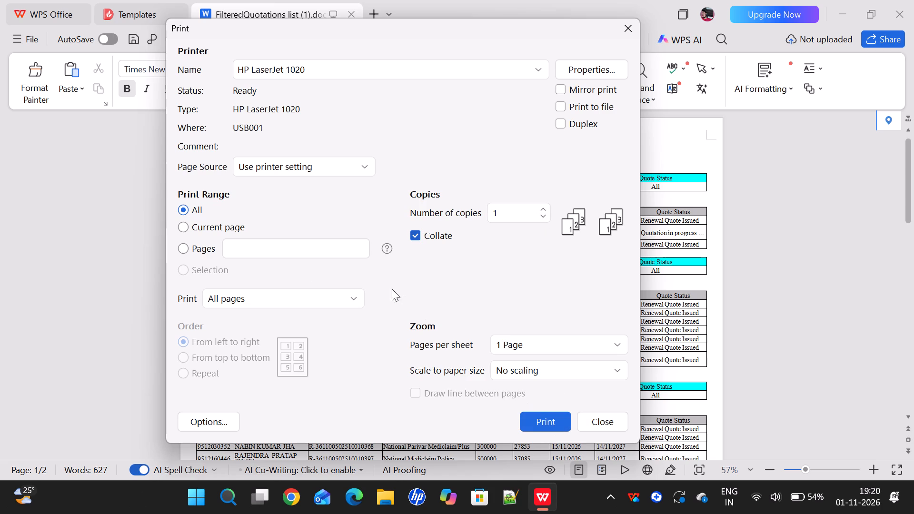
Print only the current page of the combined quotations document on the HP LaserJet 1020.
double_click(184, 231)
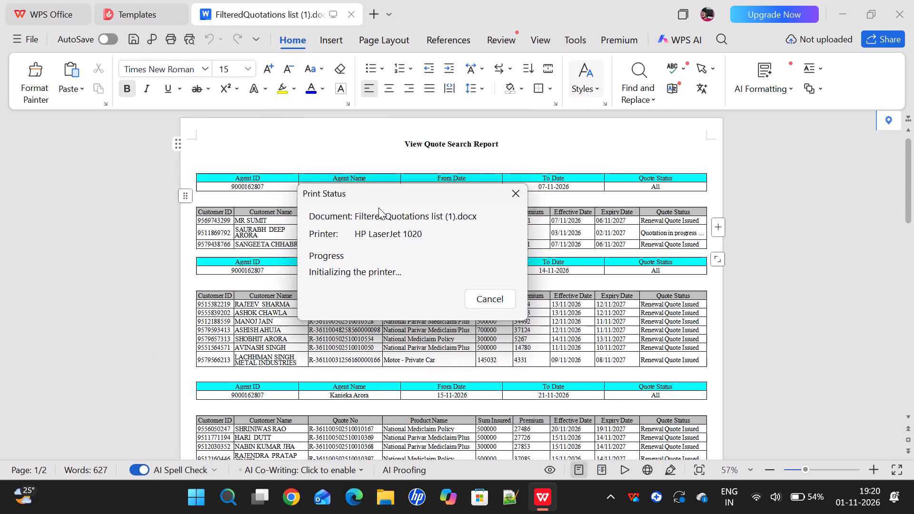
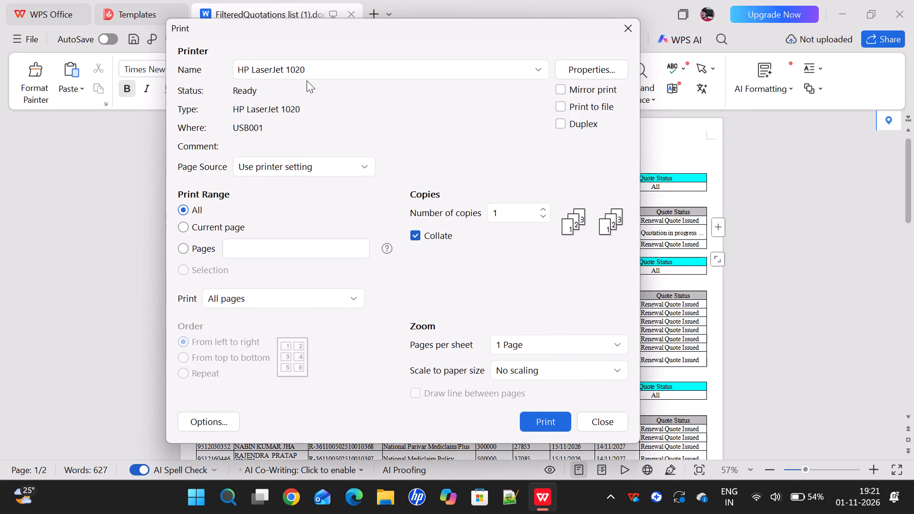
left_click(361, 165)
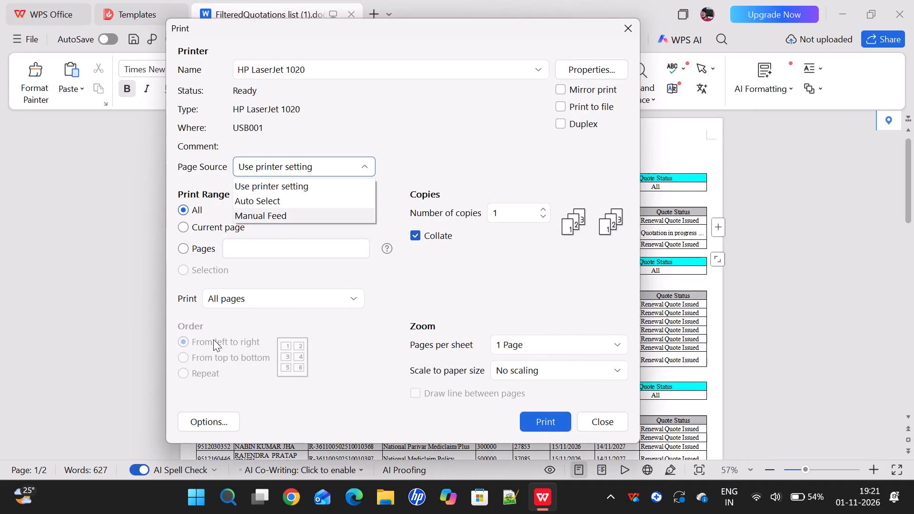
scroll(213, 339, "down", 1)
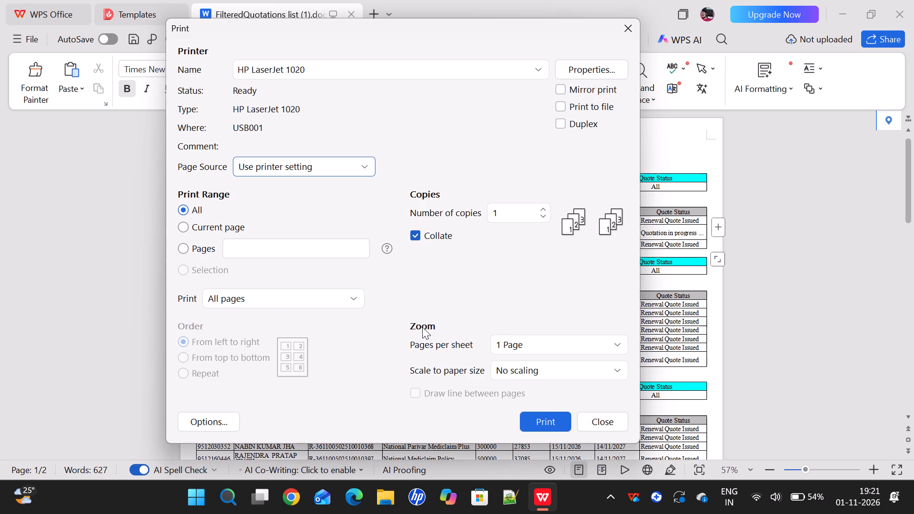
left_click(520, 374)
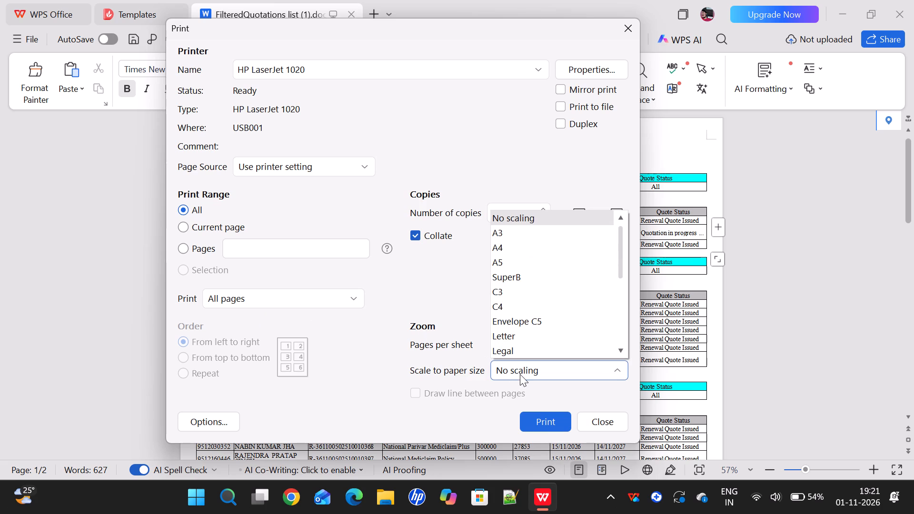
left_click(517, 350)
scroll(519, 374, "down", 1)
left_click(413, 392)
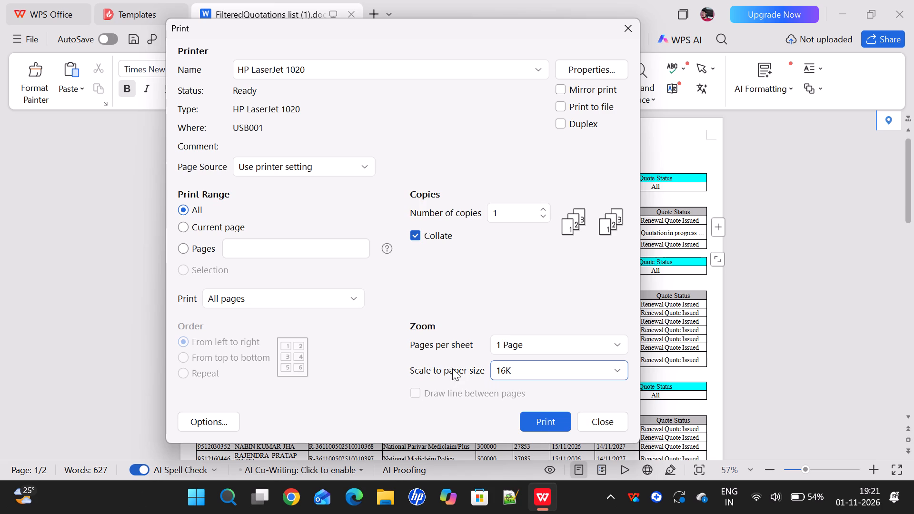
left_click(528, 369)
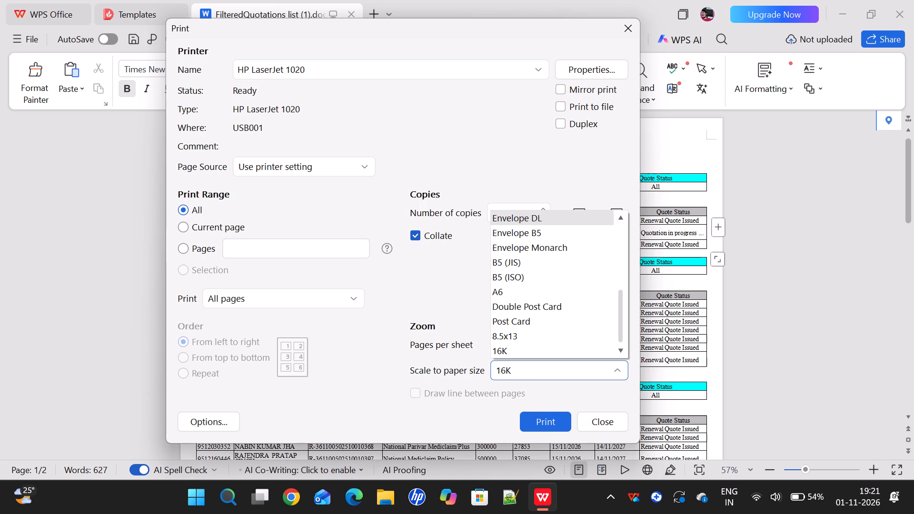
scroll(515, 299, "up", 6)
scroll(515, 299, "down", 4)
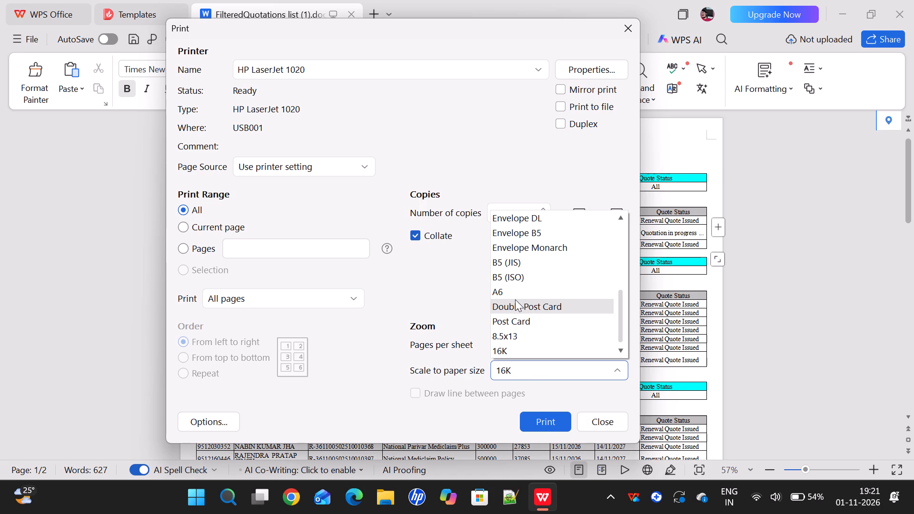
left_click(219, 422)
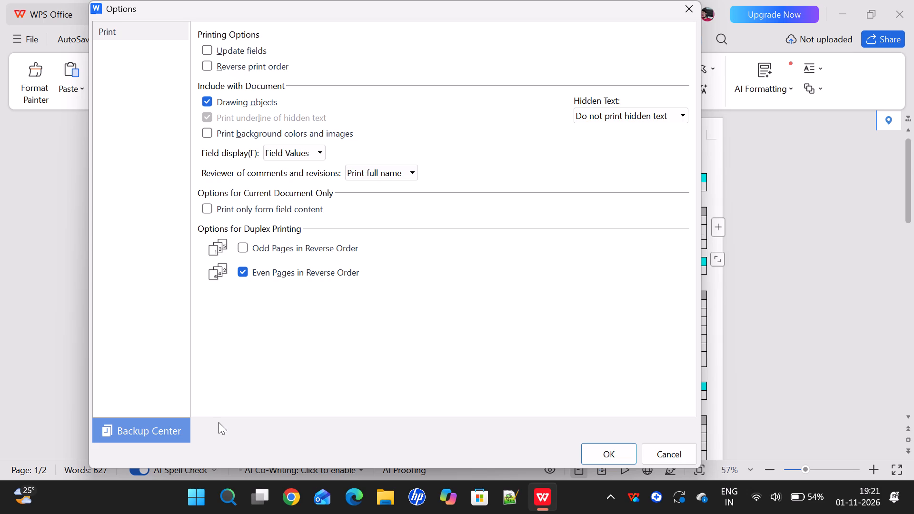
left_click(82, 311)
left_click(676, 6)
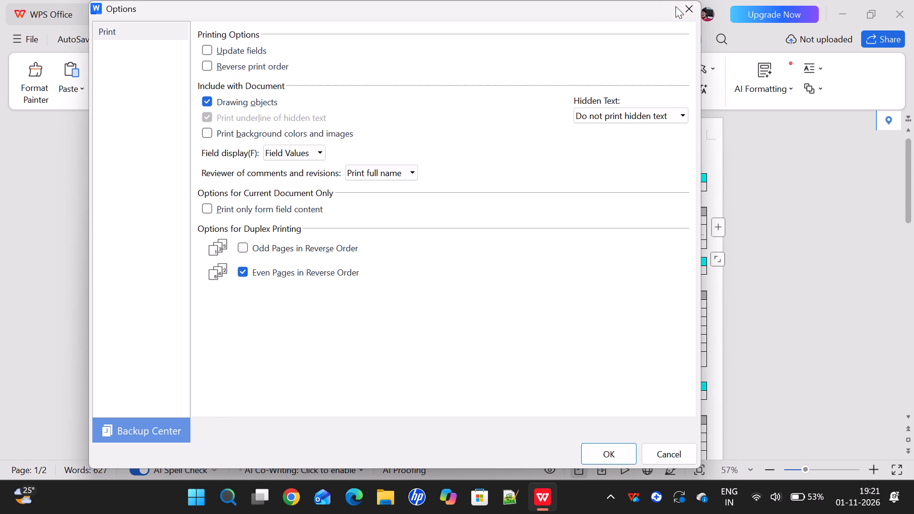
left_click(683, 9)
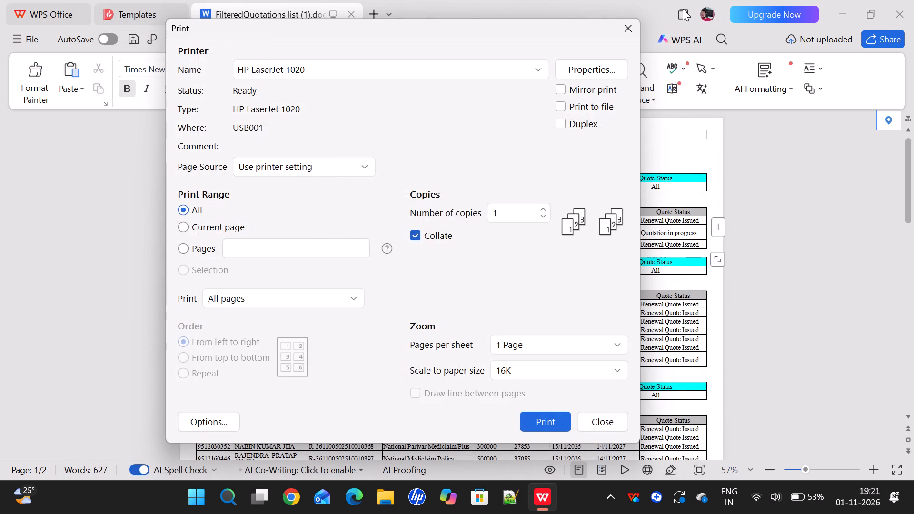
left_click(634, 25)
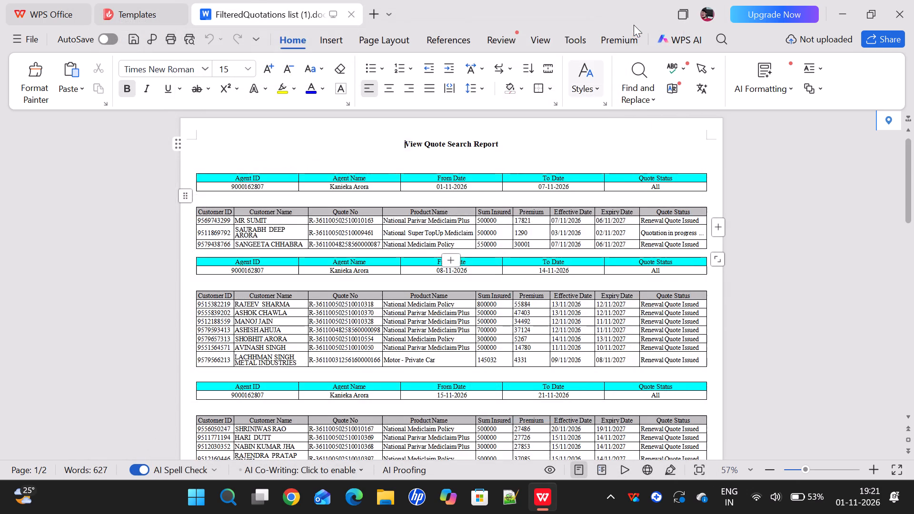
Review both pages of the combined quotations document, checking how the quote tables run across the page break.
scroll(509, 295, "down", 4)
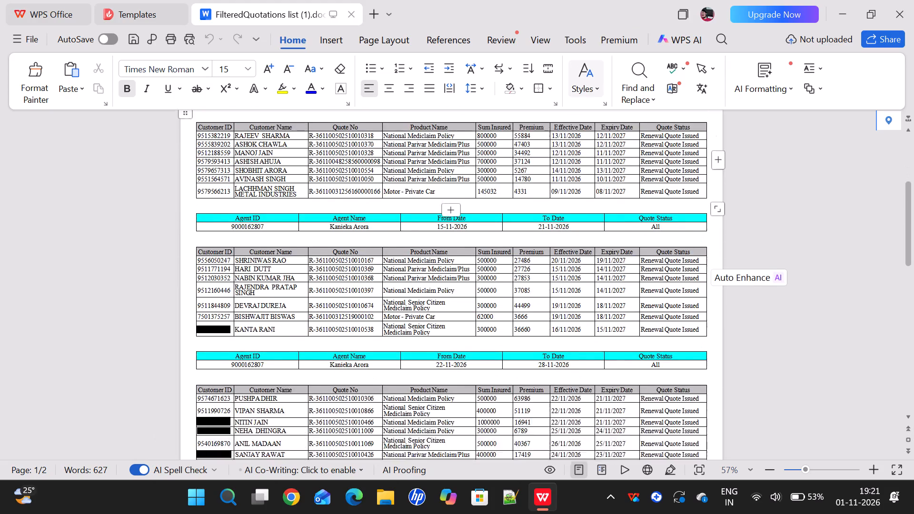
scroll(509, 295, "down", 6)
scroll(509, 295, "up", 3)
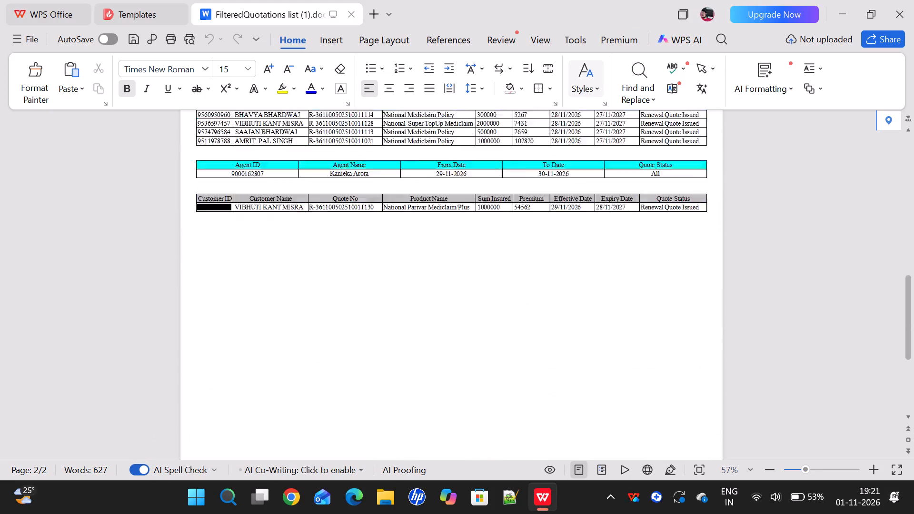
scroll(509, 295, "up", 1)
scroll(509, 295, "right", 1)
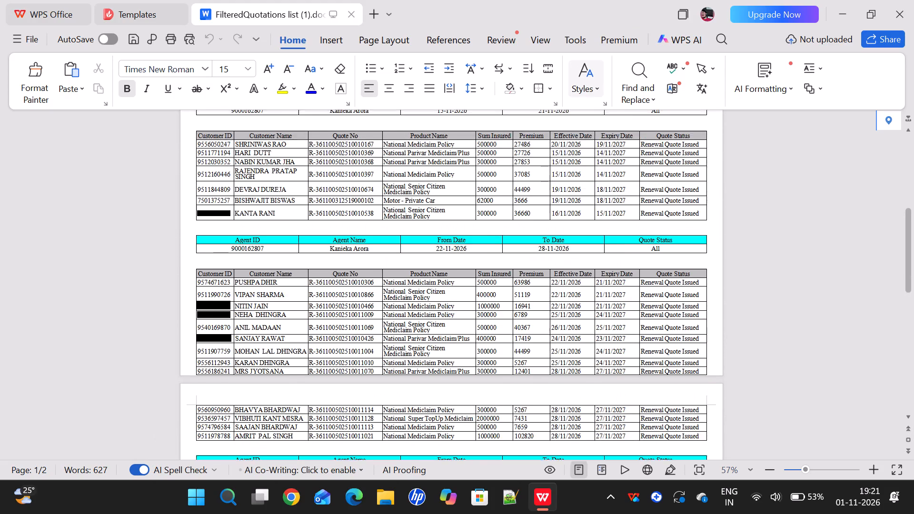
scroll(509, 295, "right", 1)
scroll(509, 295, "up", 1)
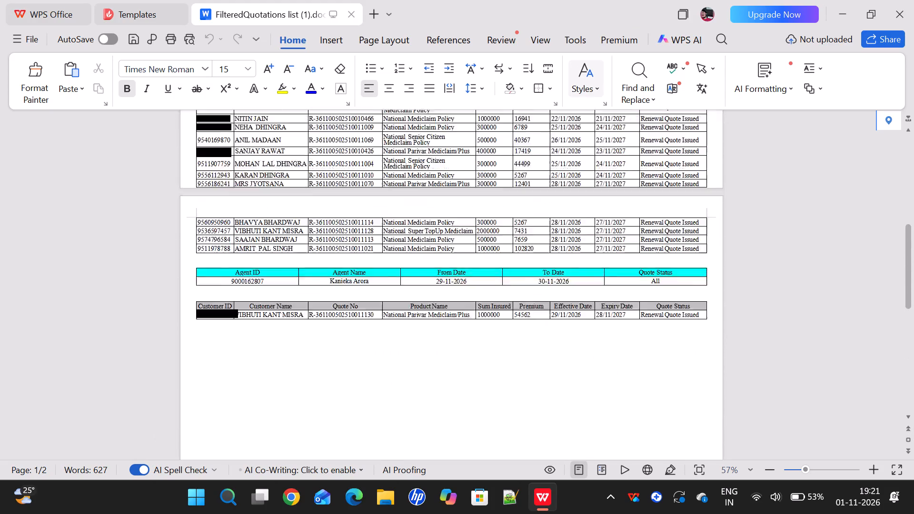
scroll(509, 295, "up", 2)
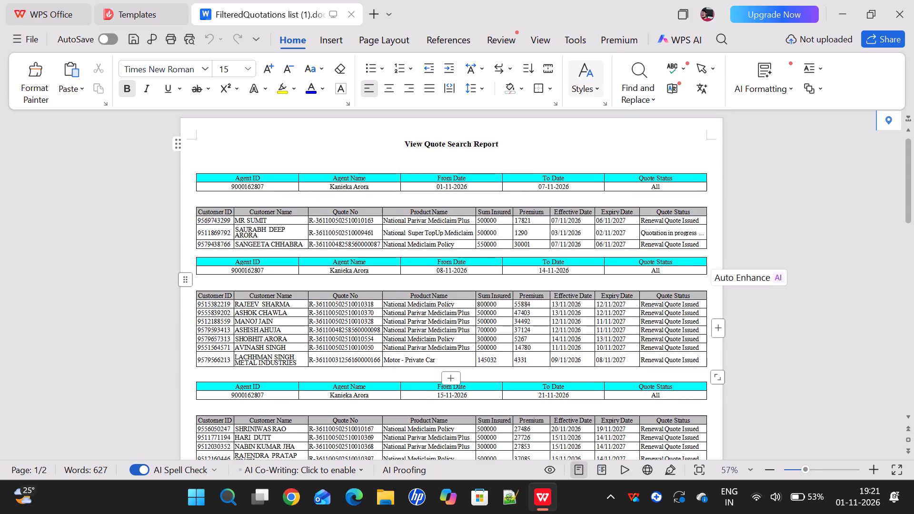
Export pages 1 to 2 of the combined quotations document as a standard-quality PDF to the source folder.
left_click(868, 43)
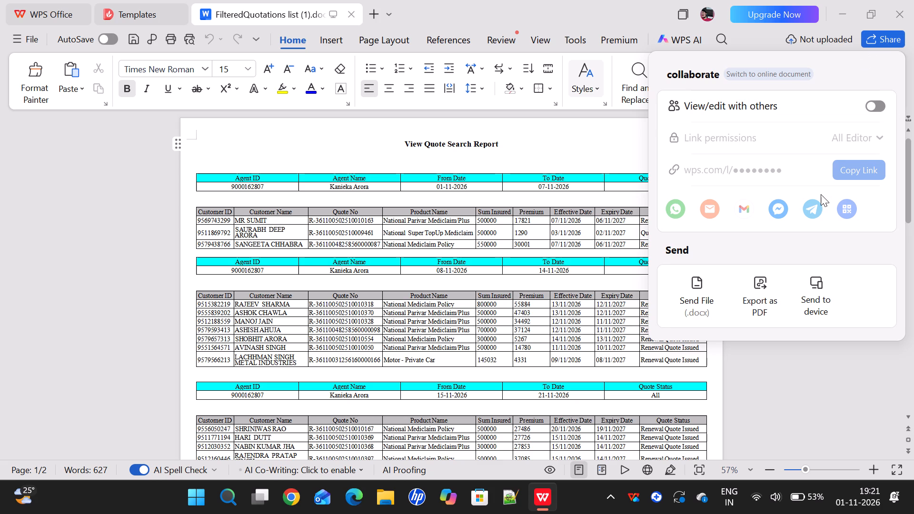
left_click(746, 293)
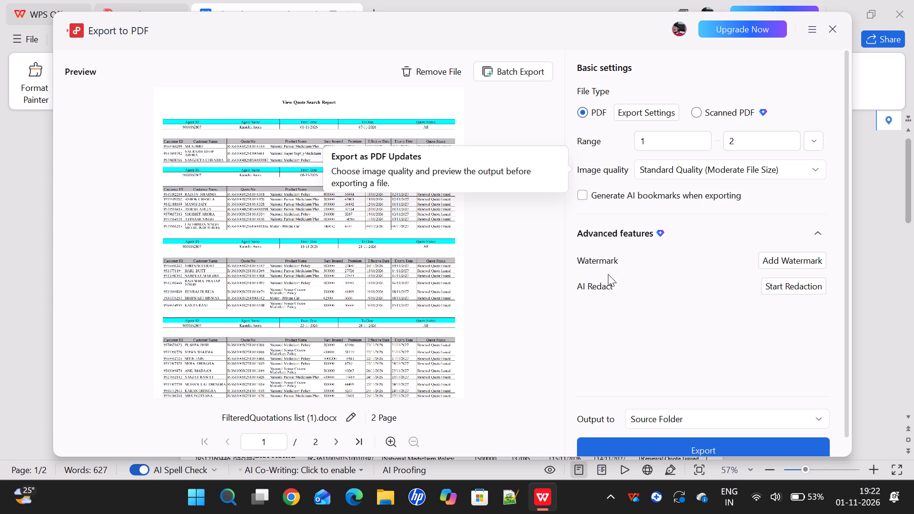
scroll(368, 272, "down", 2)
scroll(368, 272, "right", 1)
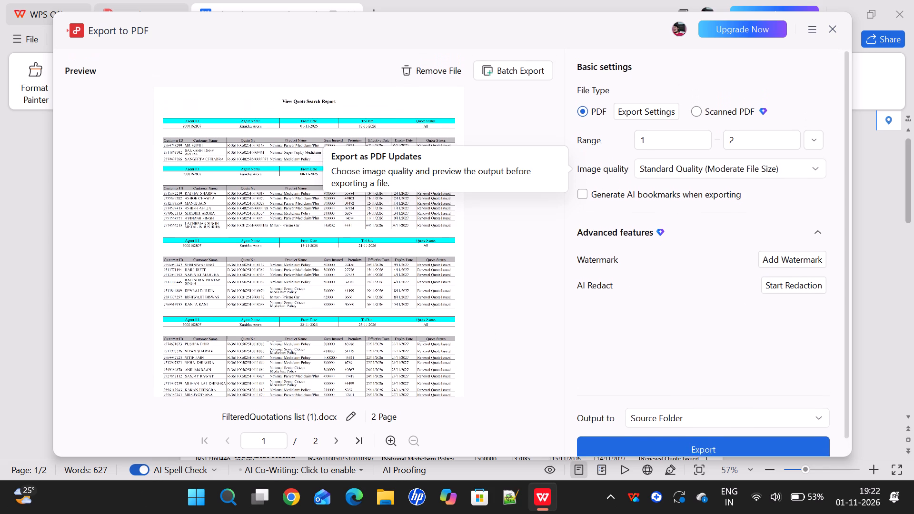
scroll(368, 272, "right", 1)
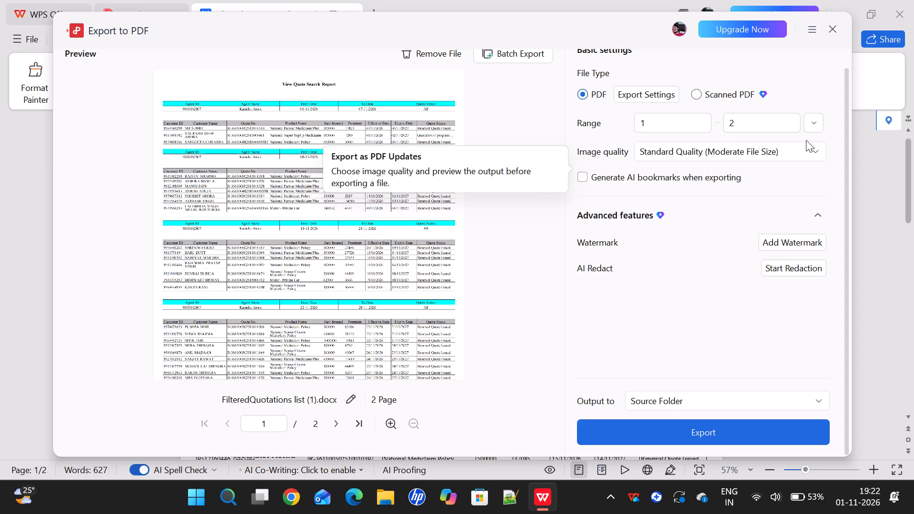
left_click(772, 122)
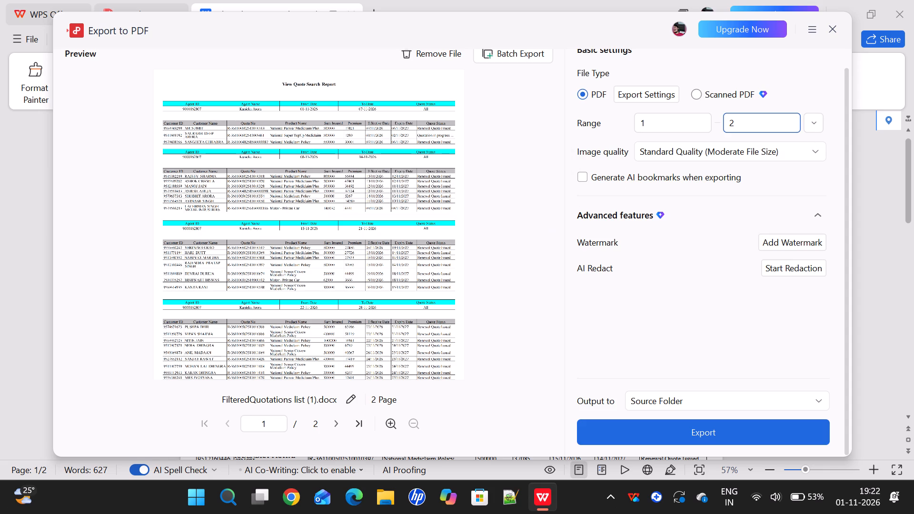
left_click(336, 424)
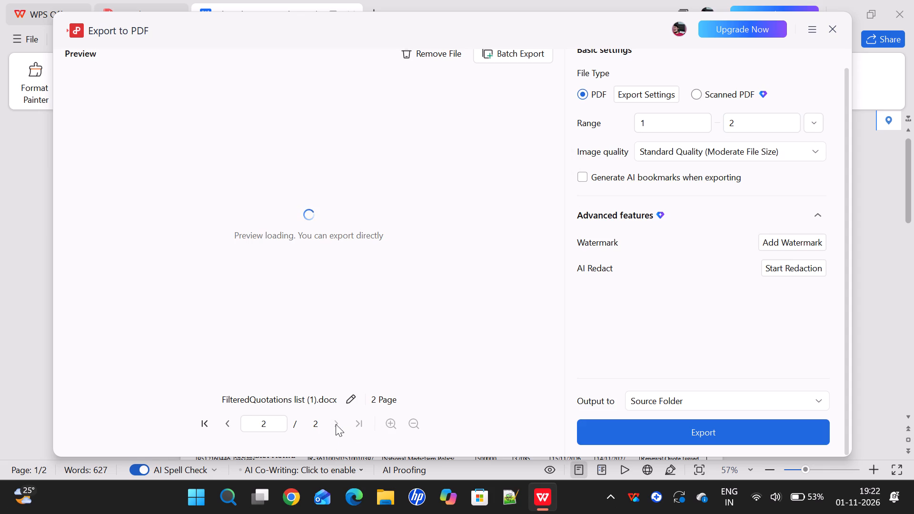
left_click(226, 427)
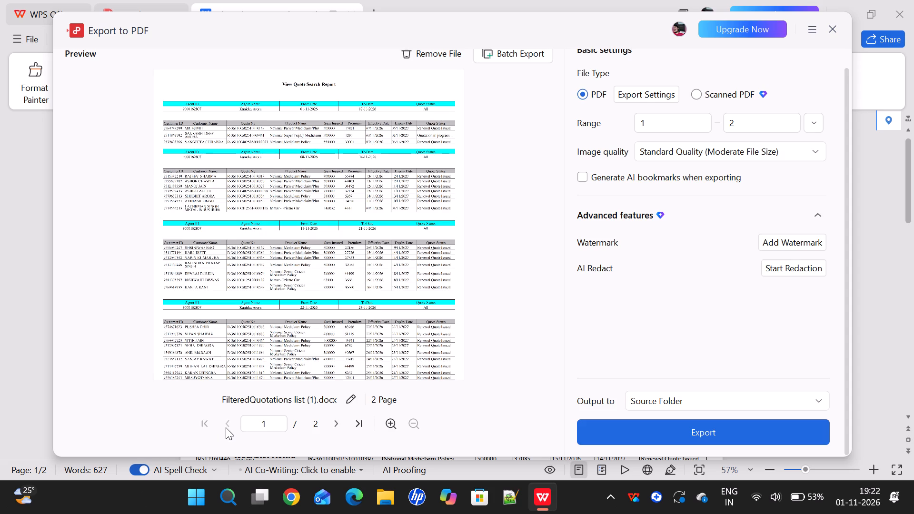
left_click(673, 436)
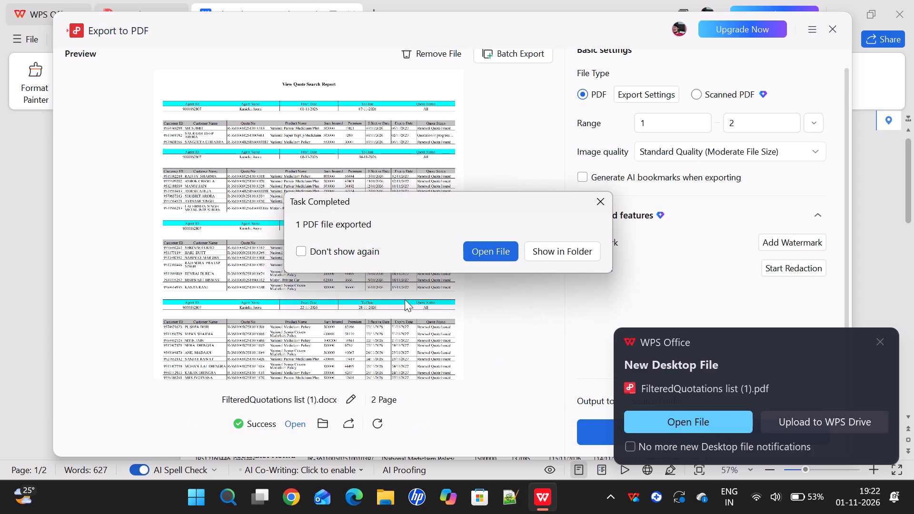
Open the exported PDF and print one copy of all its pages on the HP LaserJet 1020, A4 portrait, fitted to the printing margins.
left_click(506, 249)
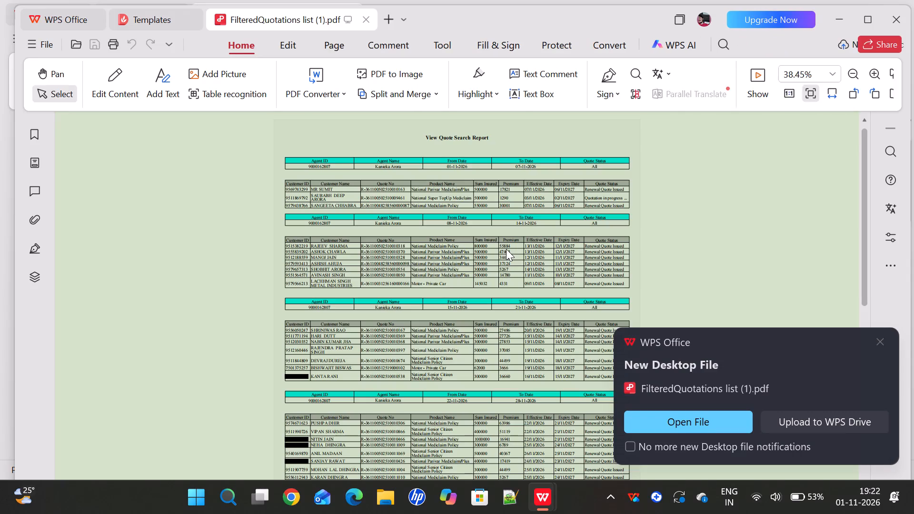
key("ctrl+p")
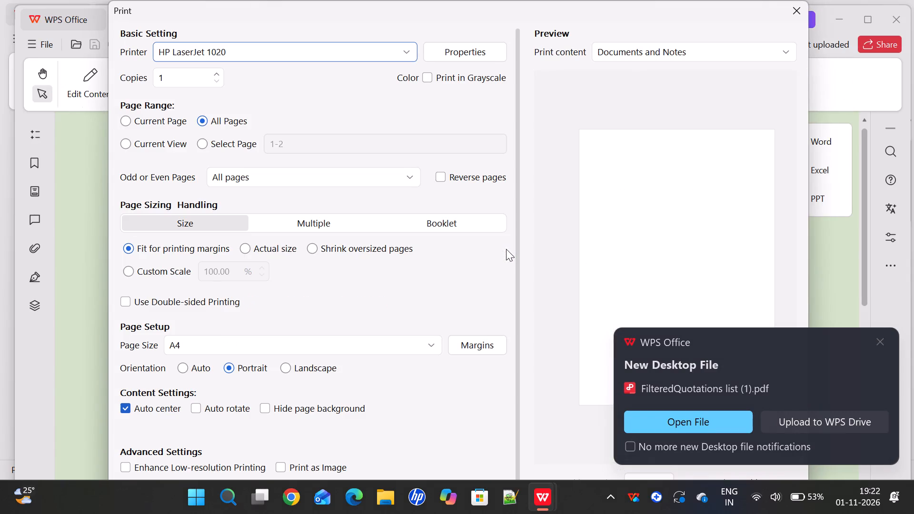
scroll(327, 196, "down", 4)
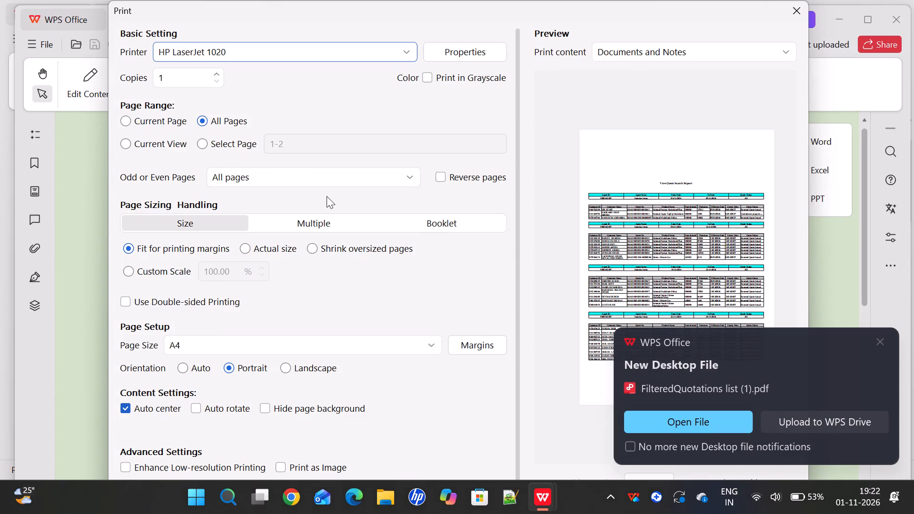
scroll(327, 196, "down", 2)
left_click(880, 338)
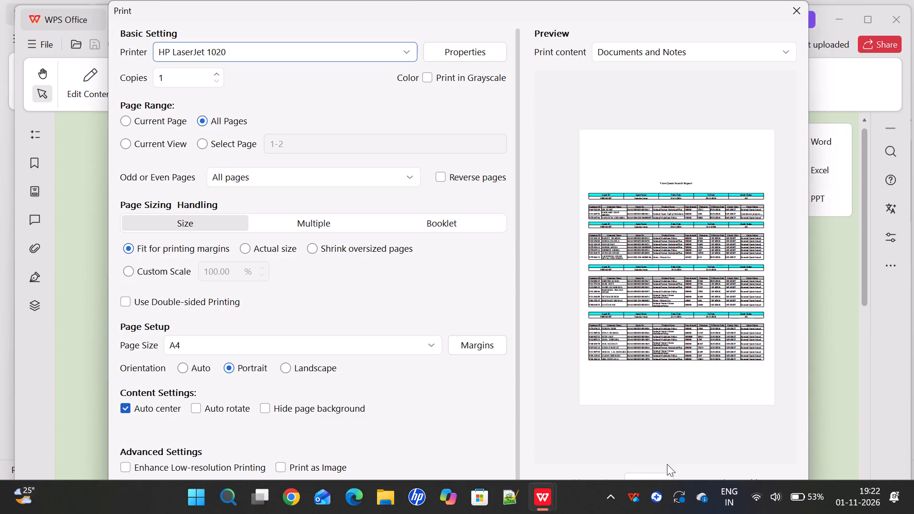
left_click_drag(527, 385, 494, 307)
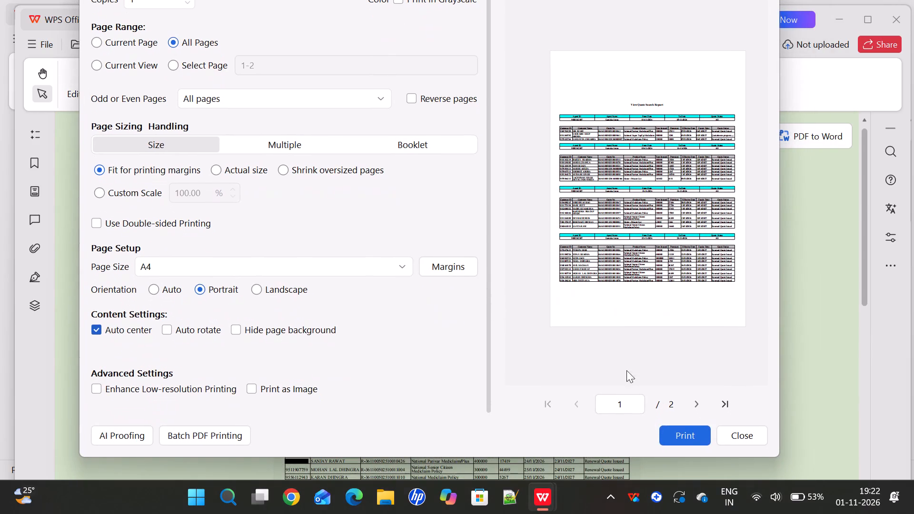
left_click(675, 441)
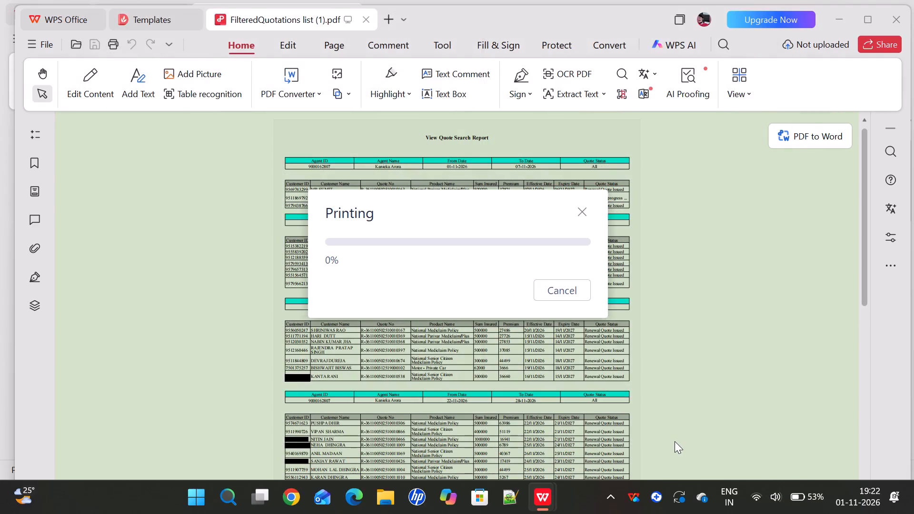
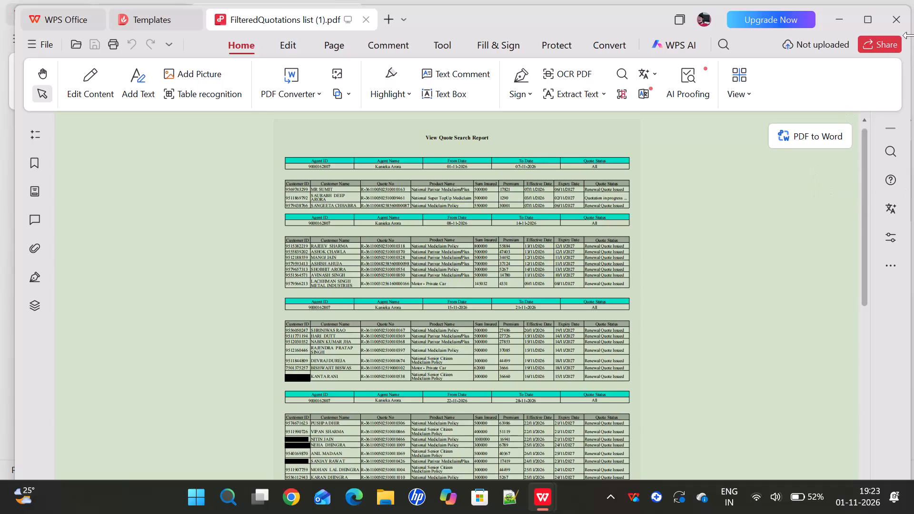
Clear the screen down to the desktop, minimizing the exported PDF and combined document windows and closing the PDF export window.
left_click(845, 16)
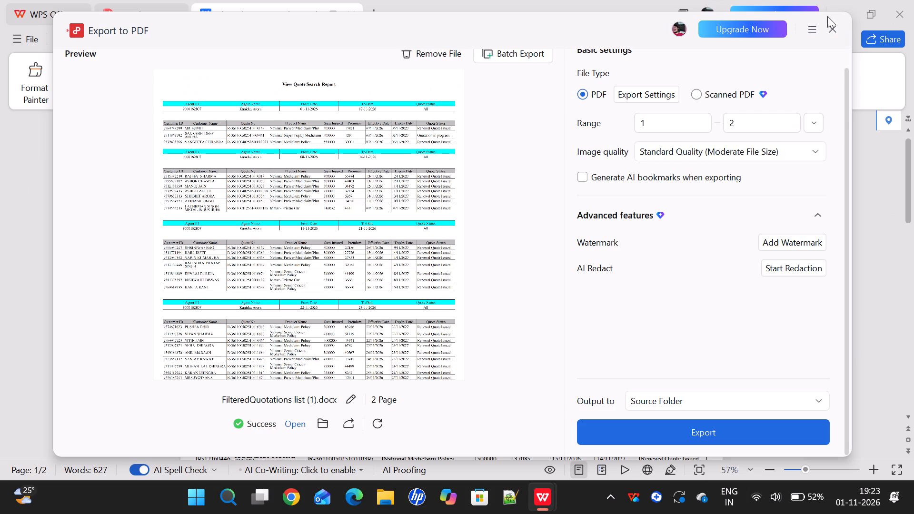
left_click(825, 35)
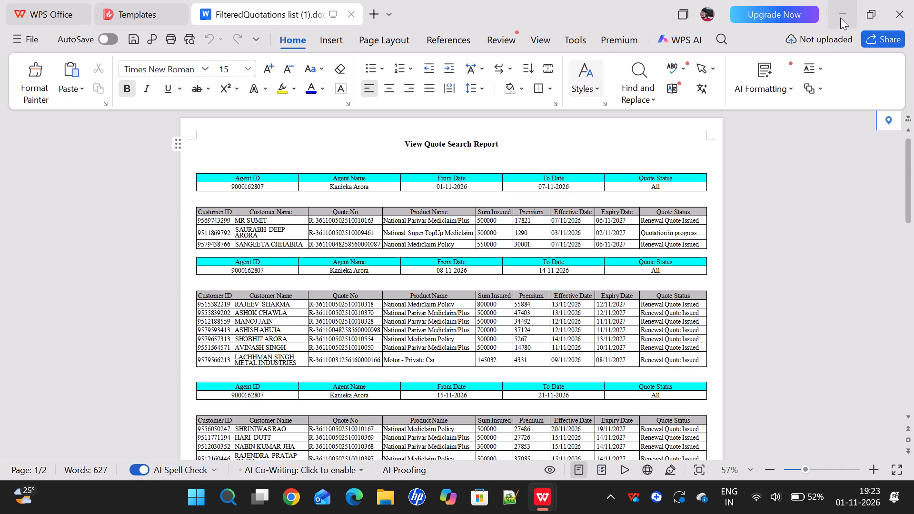
left_click(839, 18)
Shut down the computer from the Windows desktop.
key("alt+F4")
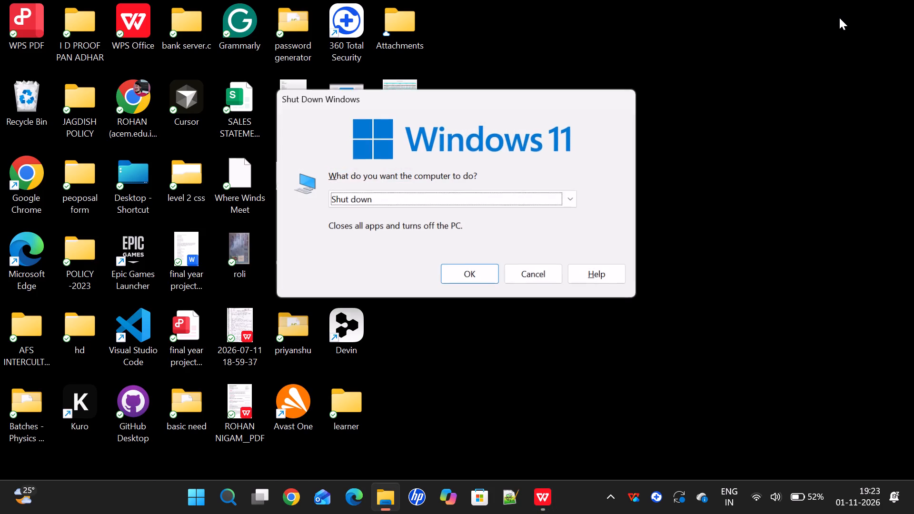
key("Return")
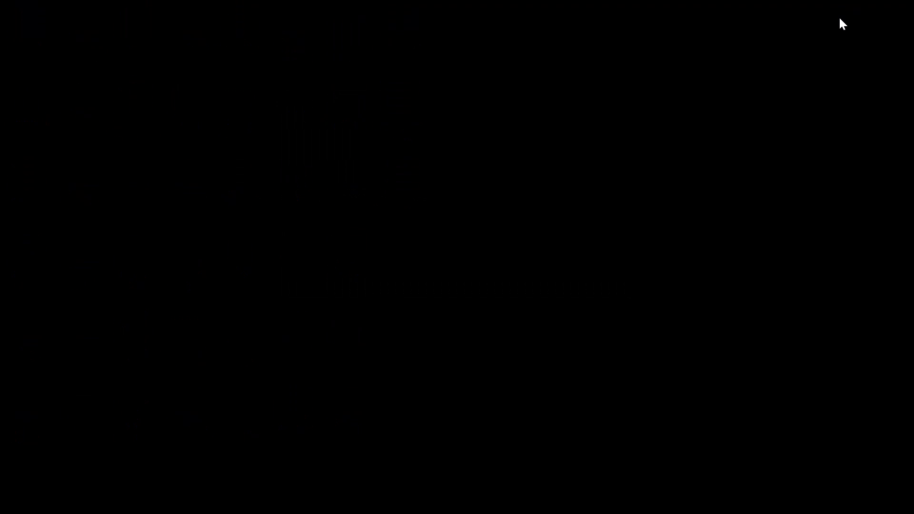